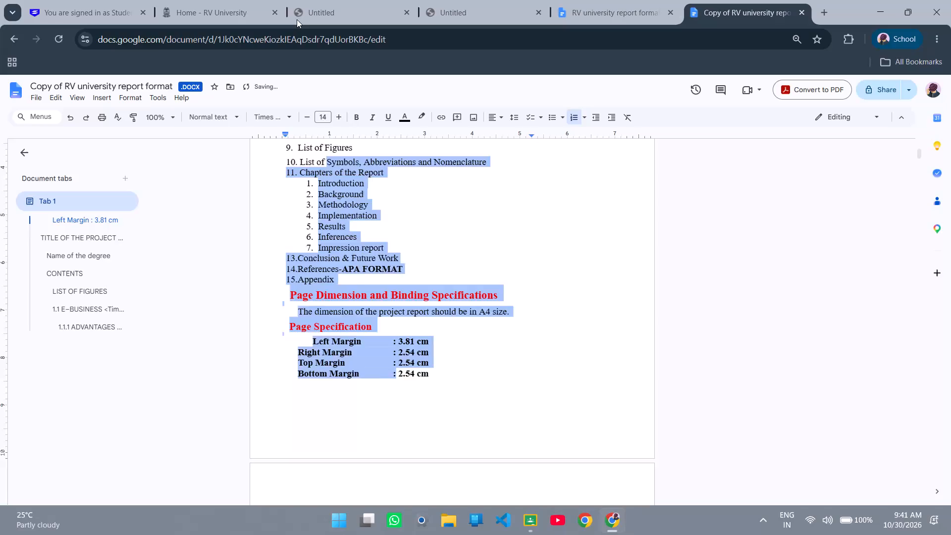
Delete the report-format guidelines on the first page, from the introductory note and arrangement list through the Page Specification margins.
left_click(597, 426)
scroll(597, 426, "down", 1)
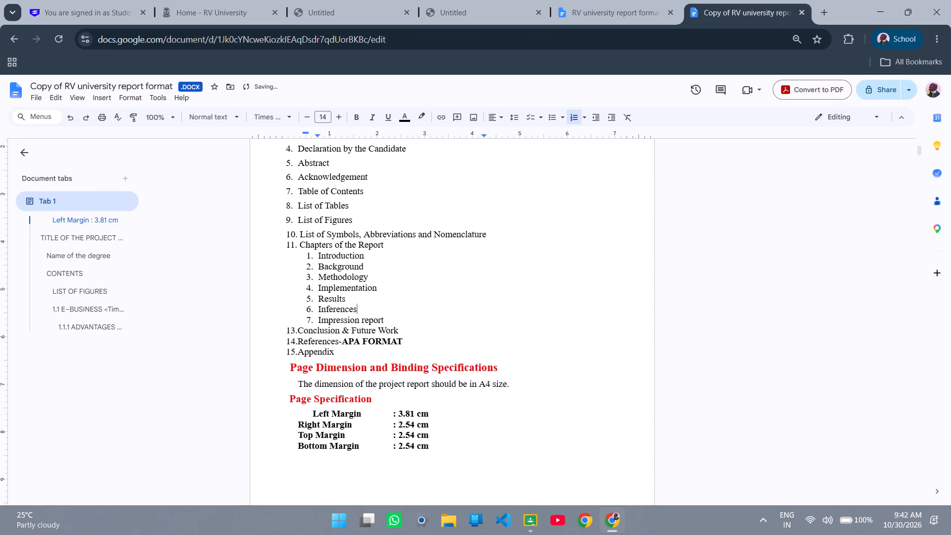
scroll(597, 426, "down", 1)
left_click_drag(434, 466, 359, 116)
key("Insert")
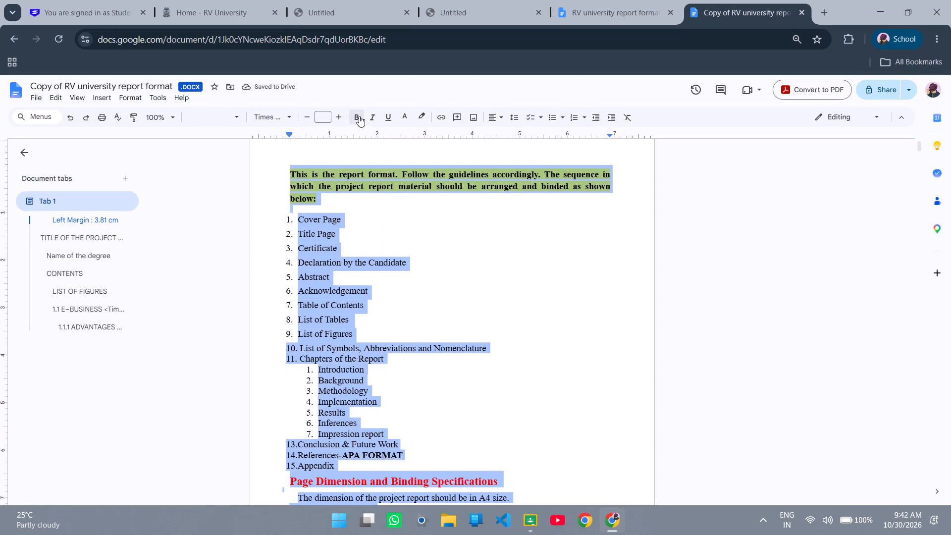
key("Delete")
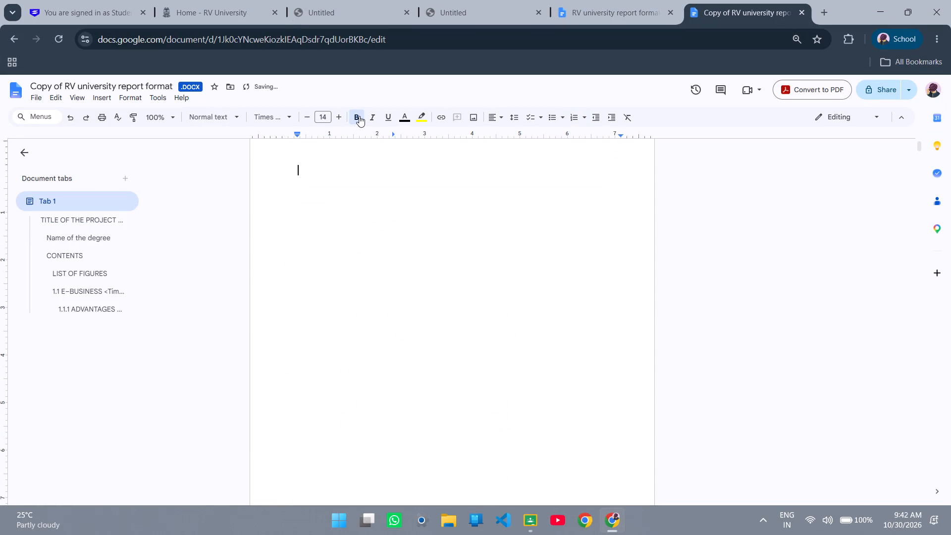
right_click(344, 218)
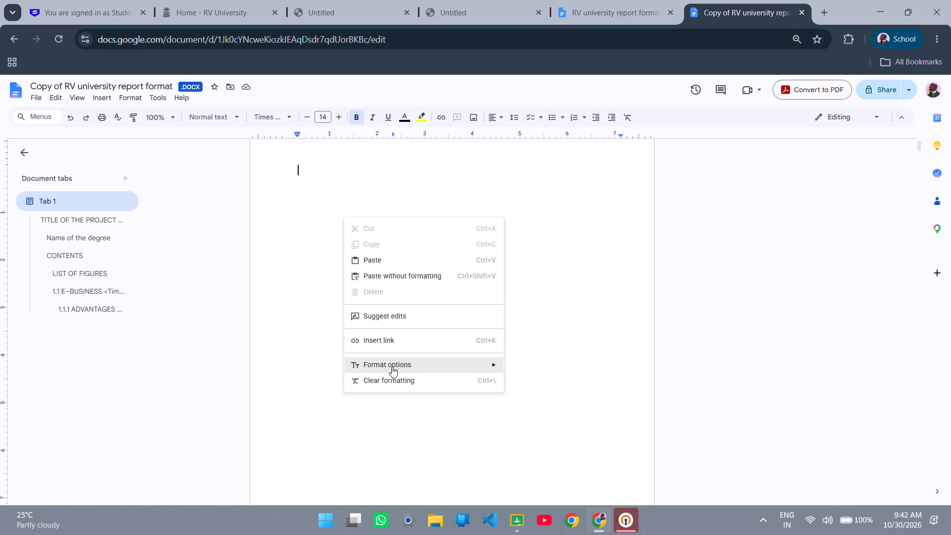
left_click(543, 238)
Delete the remaining formatting guidelines before the cover page, from the art-paper binding paragraph and colour table through the Line spacing section.
scroll(543, 238, "down", 5)
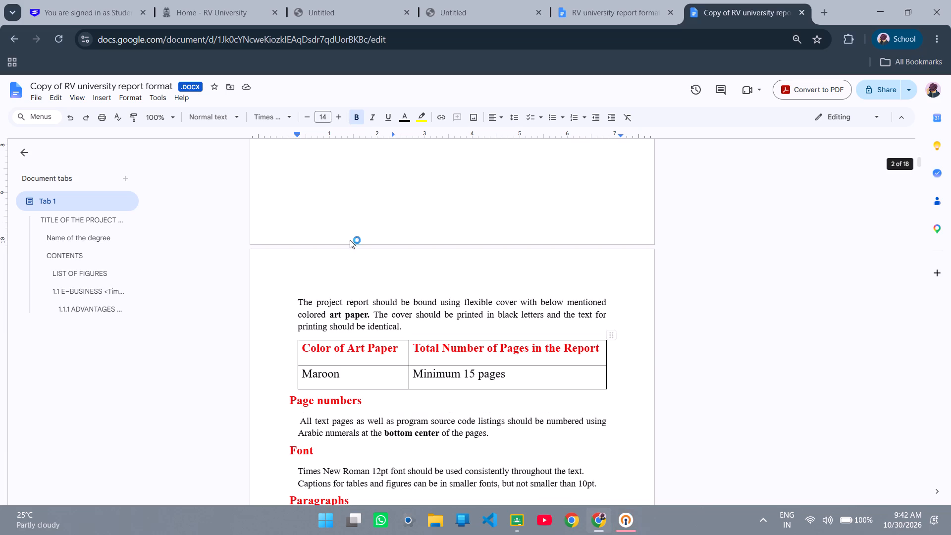
scroll(385, 255, "down", 6)
scroll(385, 255, "up", 1)
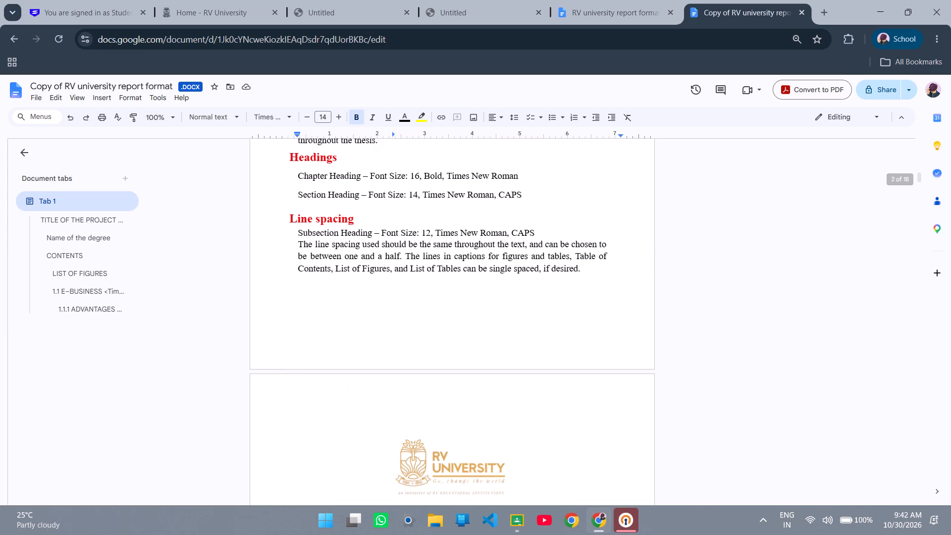
left_click_drag(377, 331, 349, 119)
key("Delete")
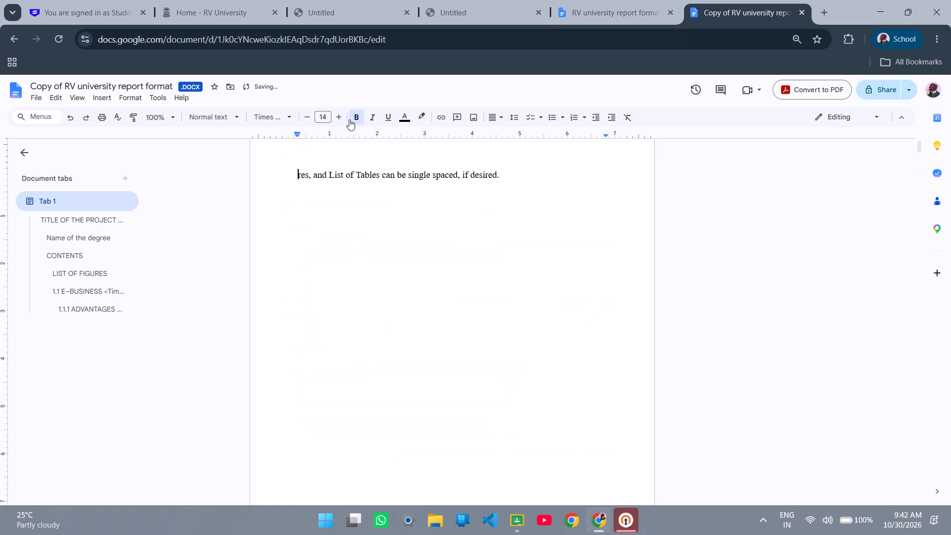
left_click_drag(550, 235, 289, 189)
key("Delete")
Remove the leftover blank page before the university cover page.
scroll(289, 189, "down", 6)
scroll(289, 189, "up", 6)
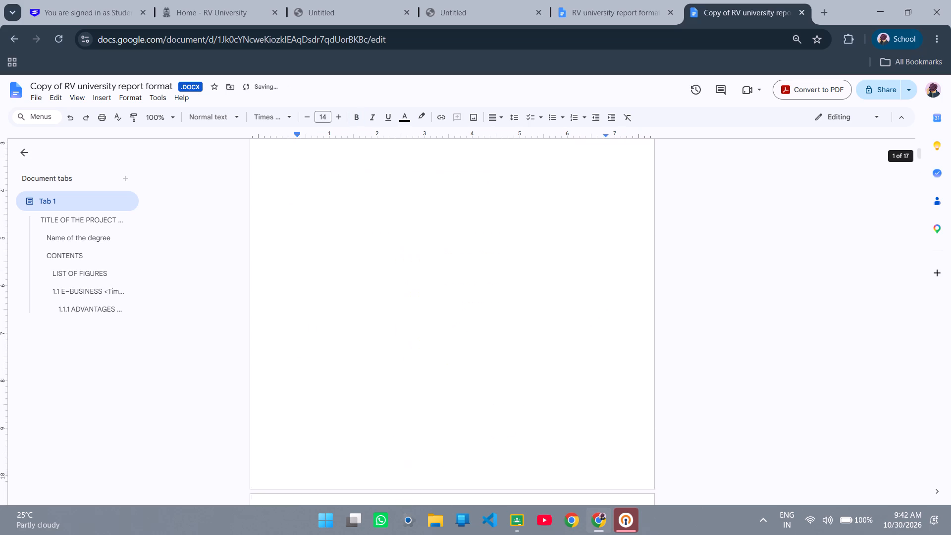
scroll(289, 189, "up", 3)
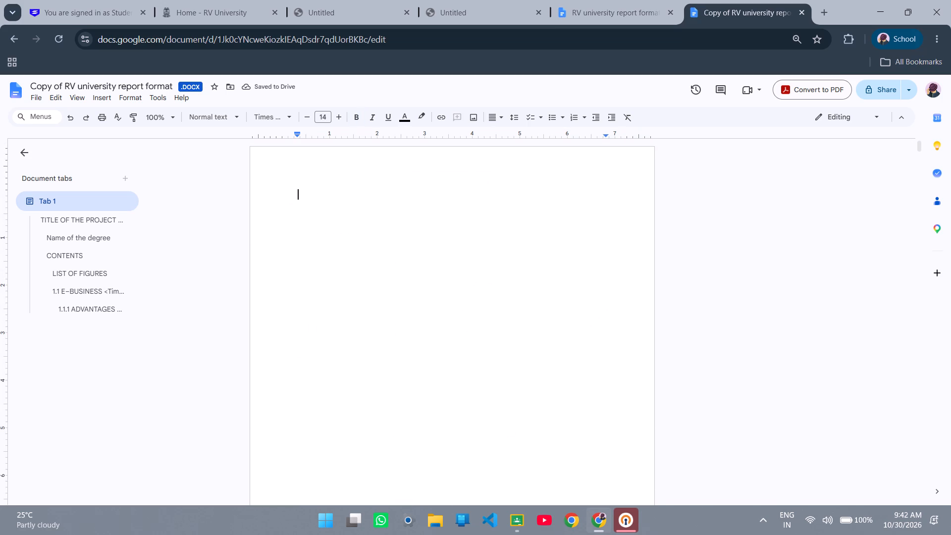
key("Delete")
Examine the cover page's placeholders and font notes, from the project report title down to the guide name.
scroll(289, 189, "up", 3)
scroll(289, 189, "down", 2)
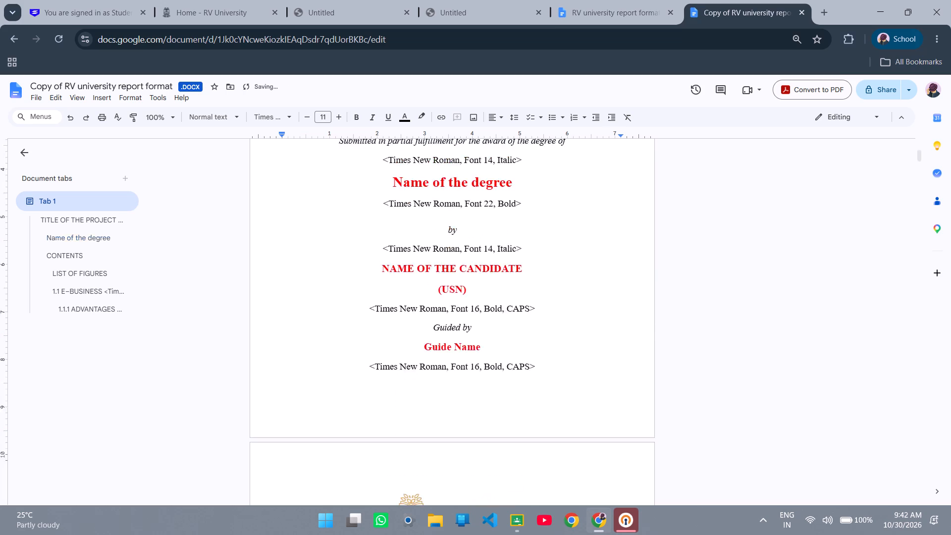
scroll(289, 189, "down", 2)
scroll(289, 189, "up", 2)
scroll(289, 189, "down", 1)
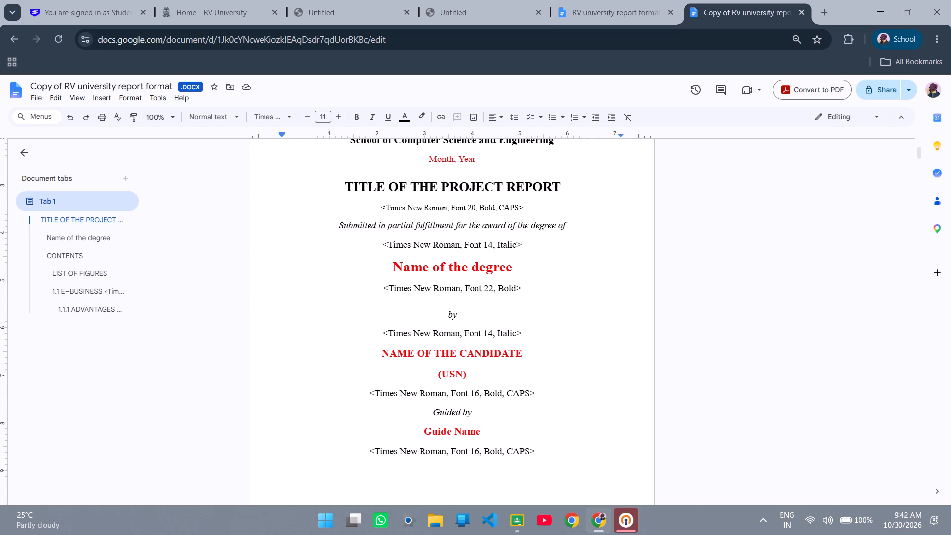
left_click(390, 183)
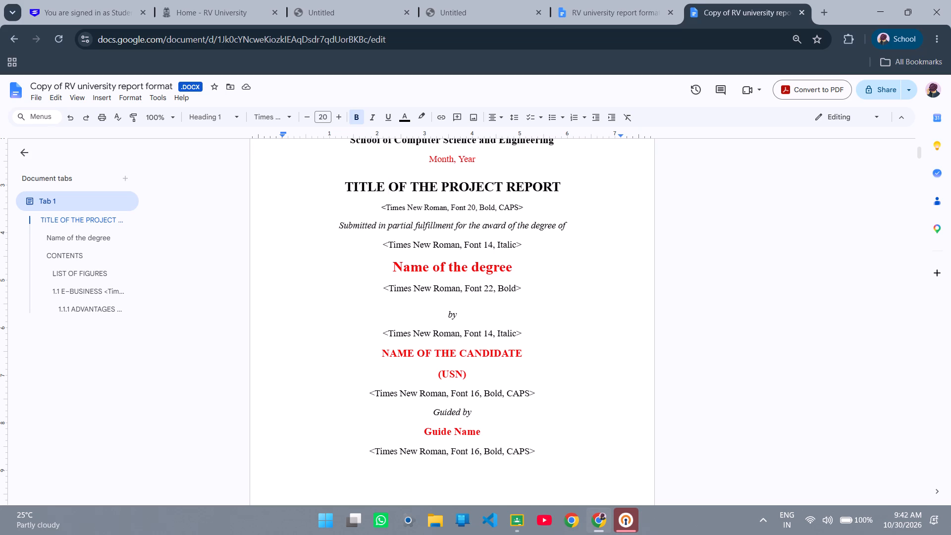
scroll(430, 321, "down", 1)
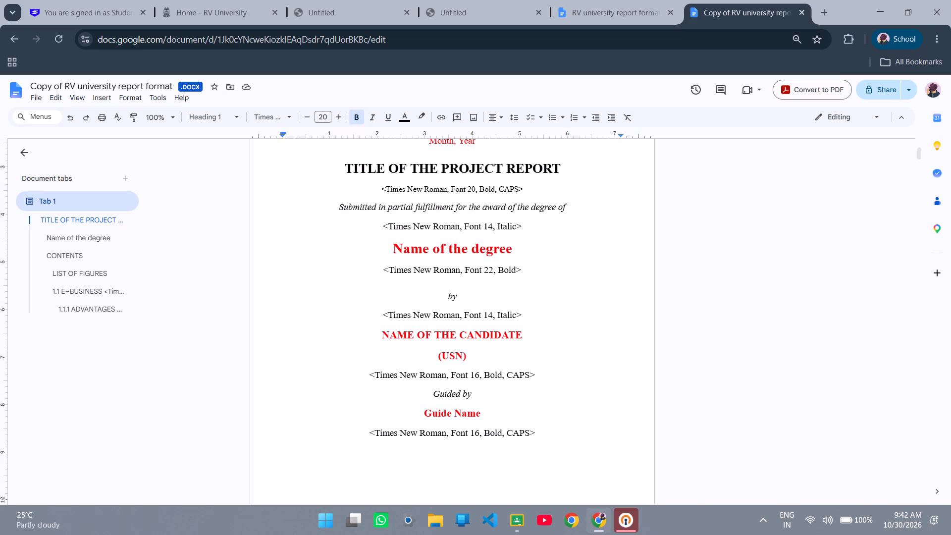
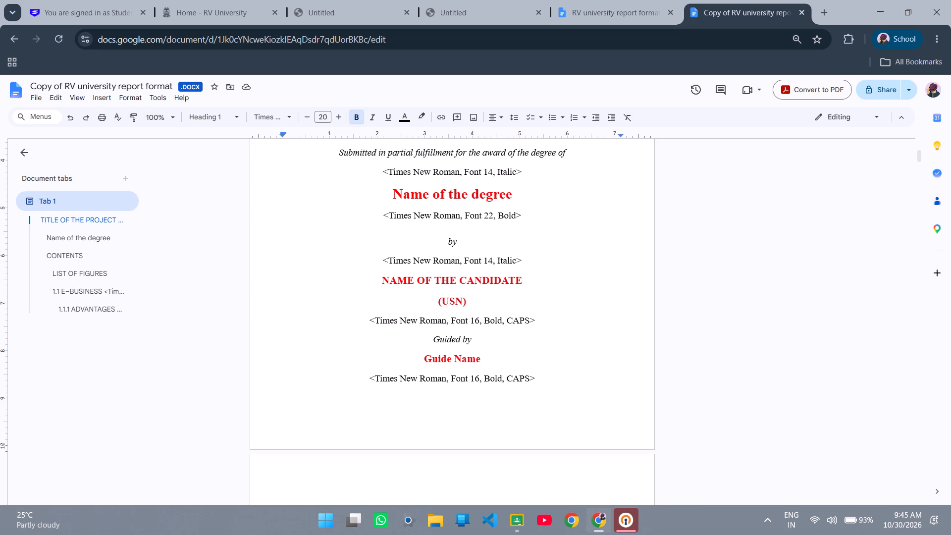
Examine the certificate and declaration pages that follow the cover page, including their title, degree and guide placeholders.
scroll(448, 249, "down", 6)
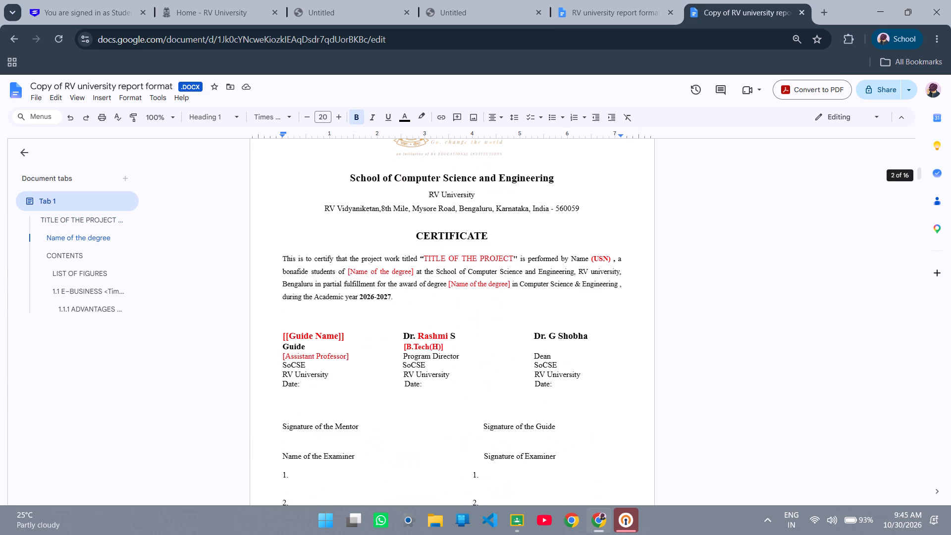
scroll(448, 249, "down", 1)
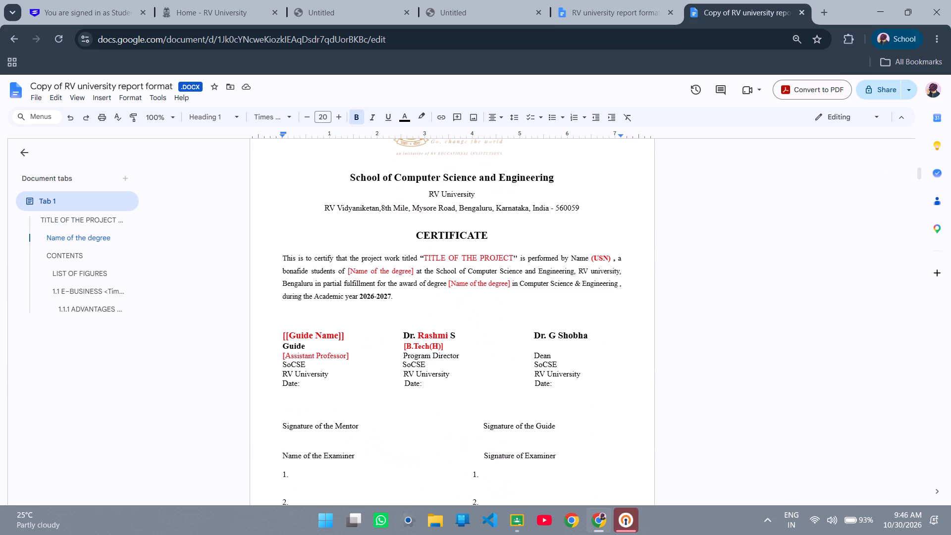
scroll(448, 249, "up", 3)
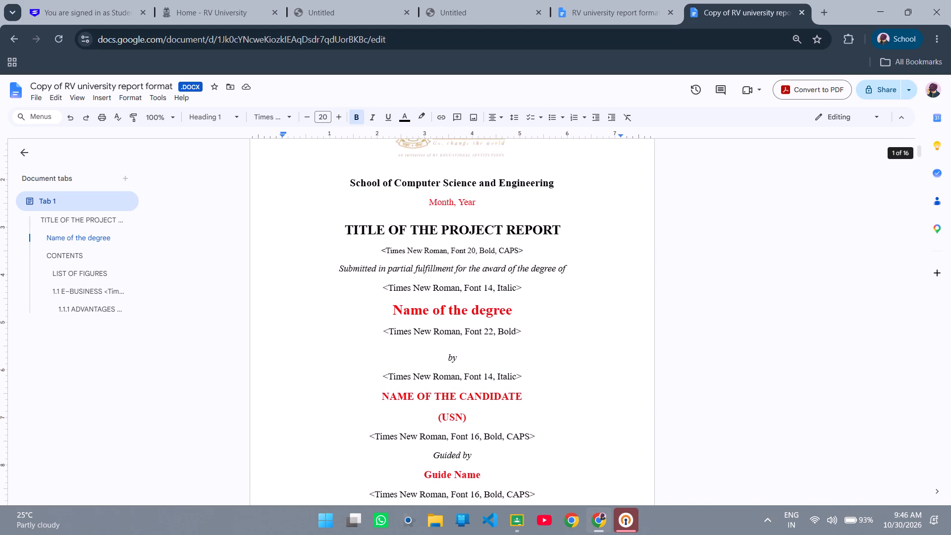
scroll(448, 249, "up", 1)
scroll(448, 249, "down", 7)
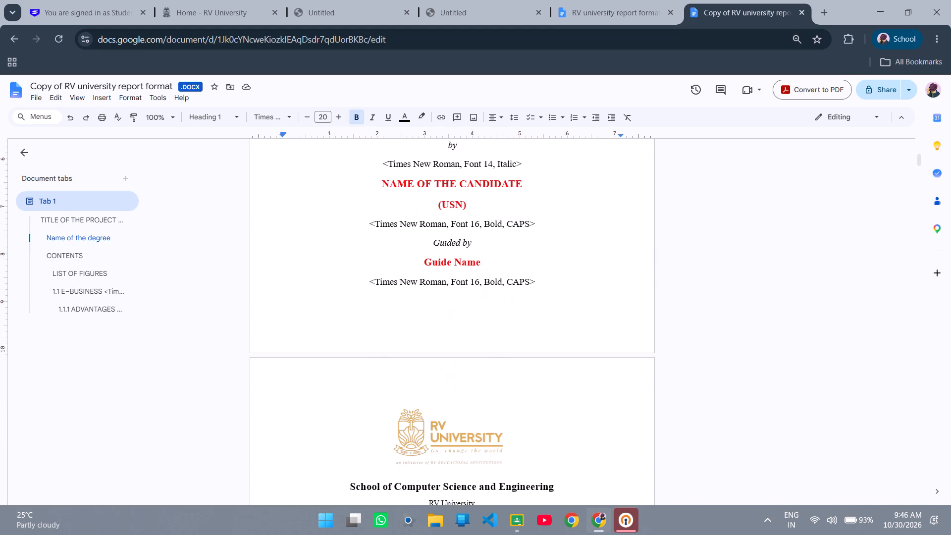
scroll(448, 249, "down", 4)
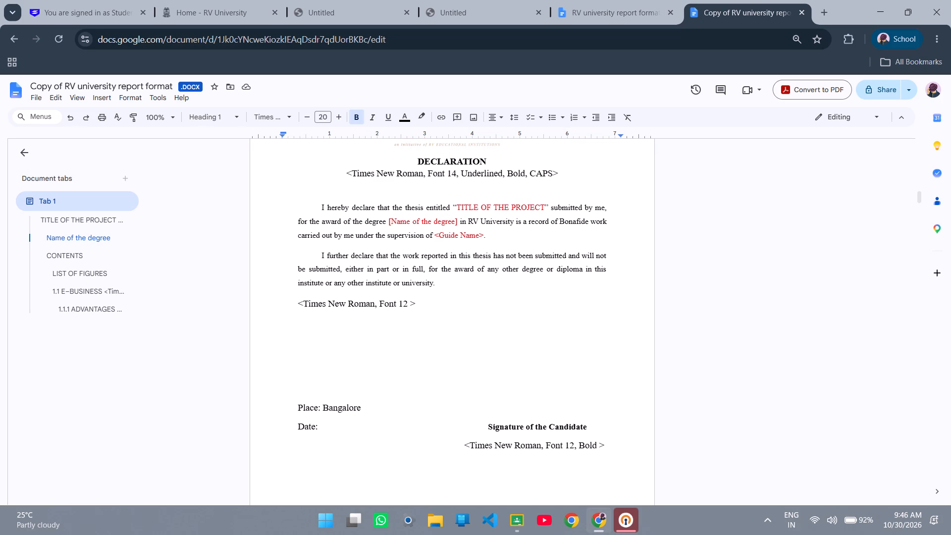
Turn on the laptop's energy saver mode.
key("super+a")
key("Down")
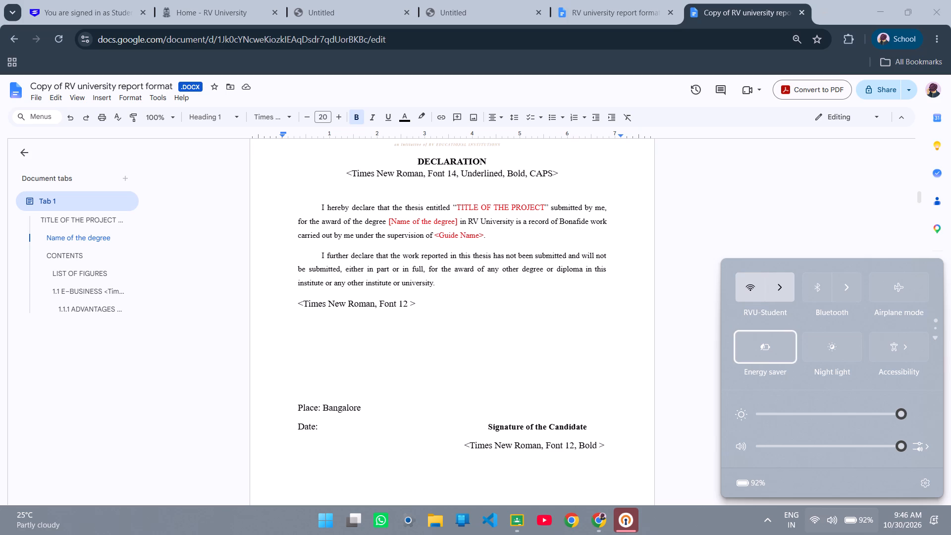
key("Return")
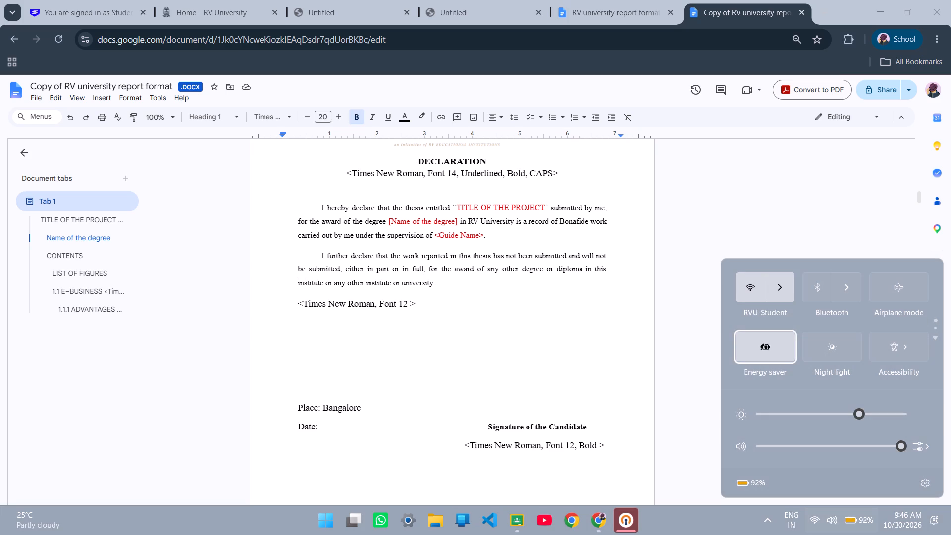
Lower the screen brightness to about 42 percent and return to the report document.
key("Right")
key("Down")
key("Down")
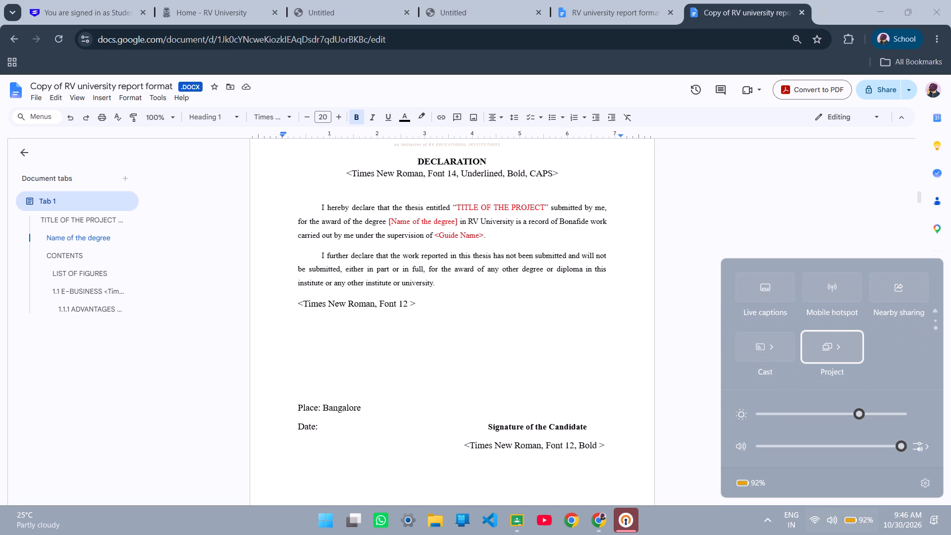
key("Down")
key("Down")
key("Tab")
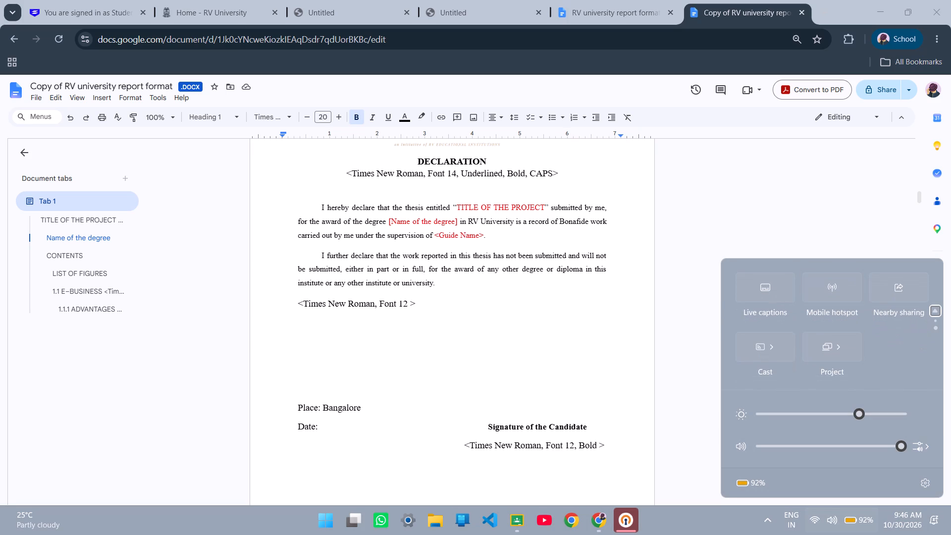
key("Tab")
key("Tab")
key("Left")
key("Left")
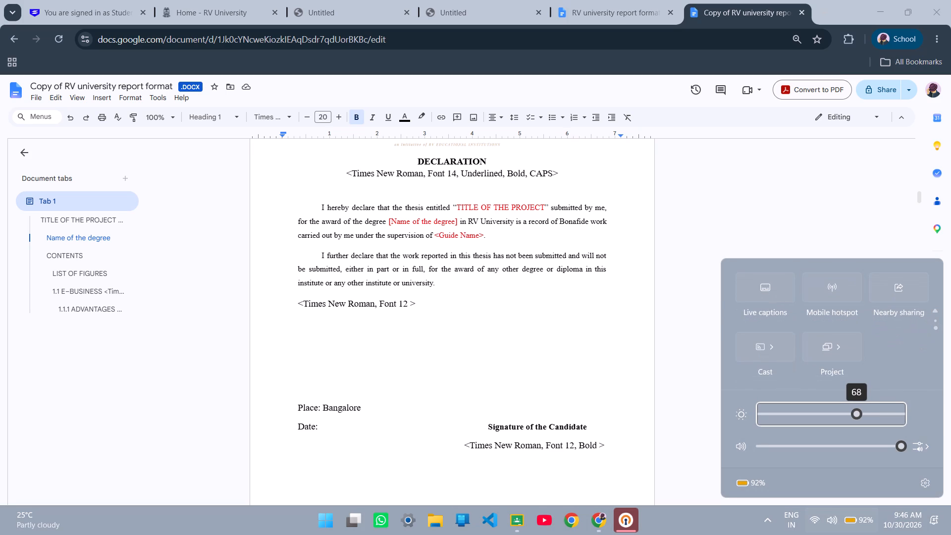
key("Down")
key("Up")
key("Left")
key("Left")
key("Left")
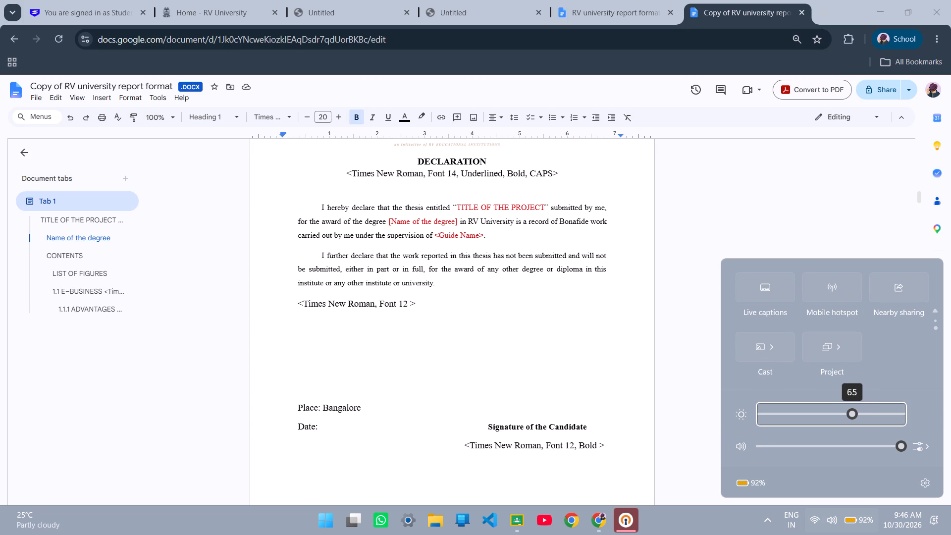
key("Left")
key("Left")
key("Left")
key("Left")
key("Left")
key("Left")
key("Left")
key("Left")
key("Left")
key("Left")
key("Left")
key("Left")
key("Left")
key("Left")
key("Left")
key("Left")
key("Left")
key("Left")
key("Left")
key("Left")
key("Left")
key("Left")
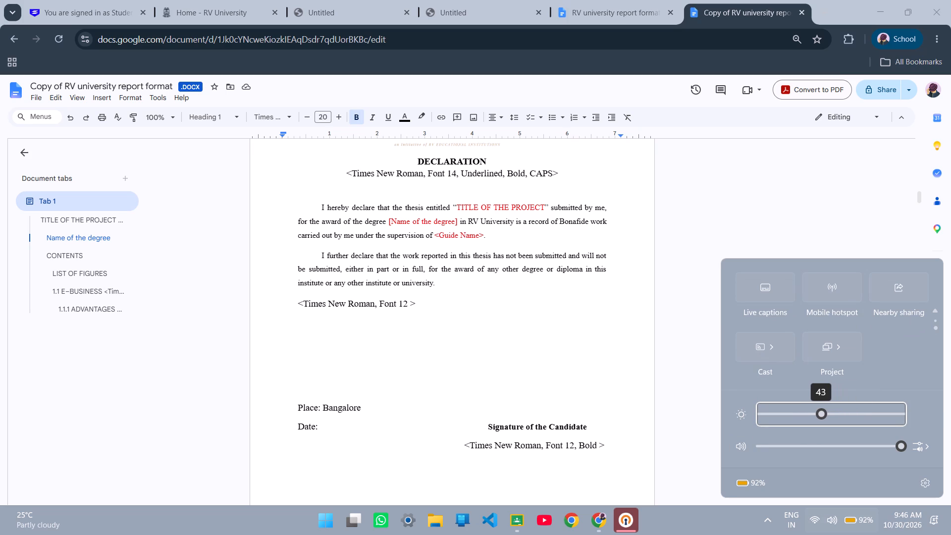
key("Left")
left_click(417, 294)
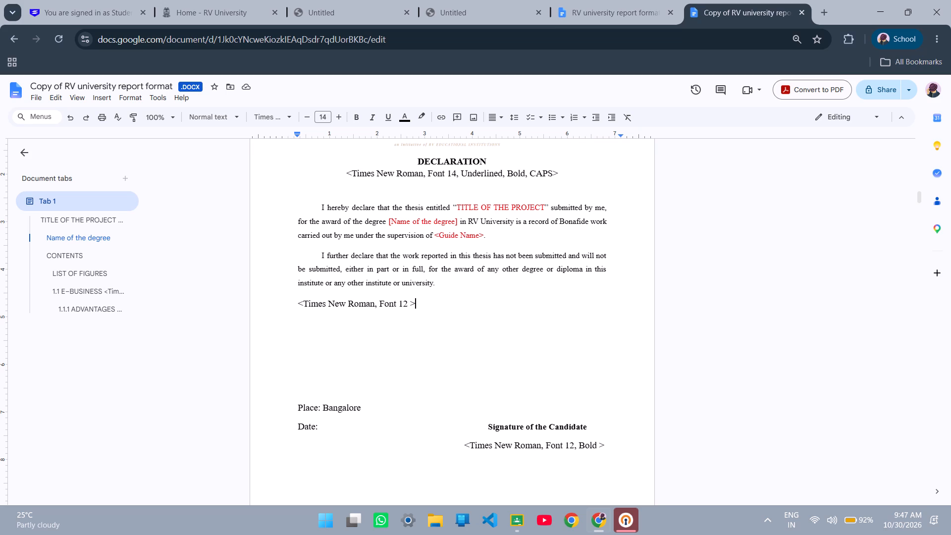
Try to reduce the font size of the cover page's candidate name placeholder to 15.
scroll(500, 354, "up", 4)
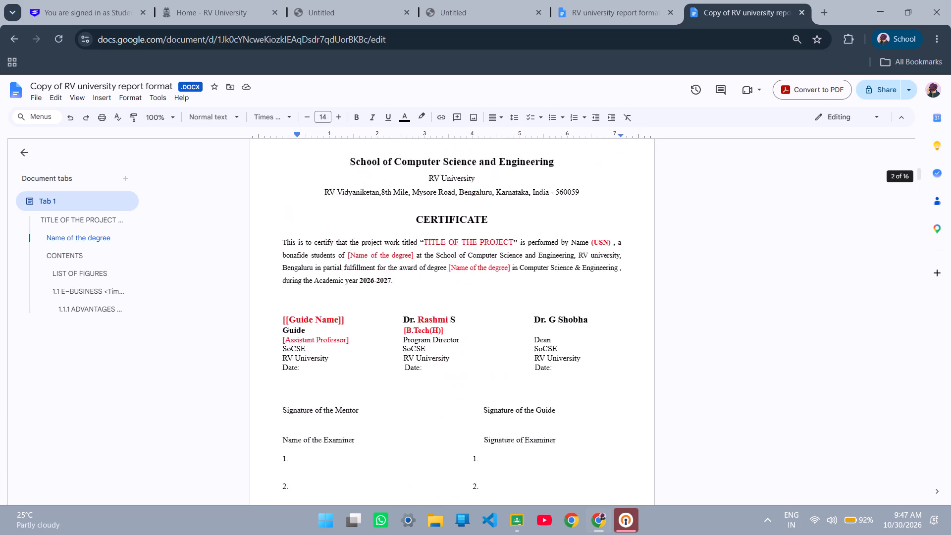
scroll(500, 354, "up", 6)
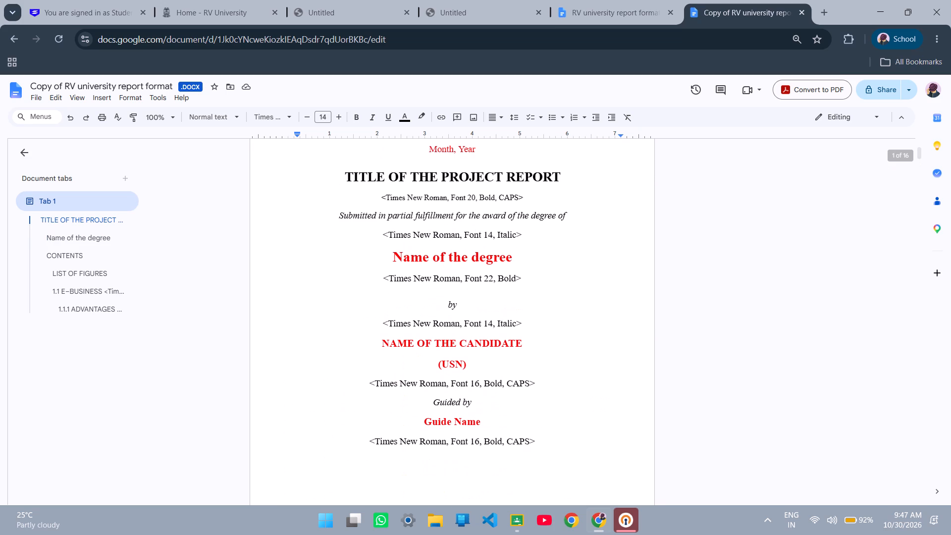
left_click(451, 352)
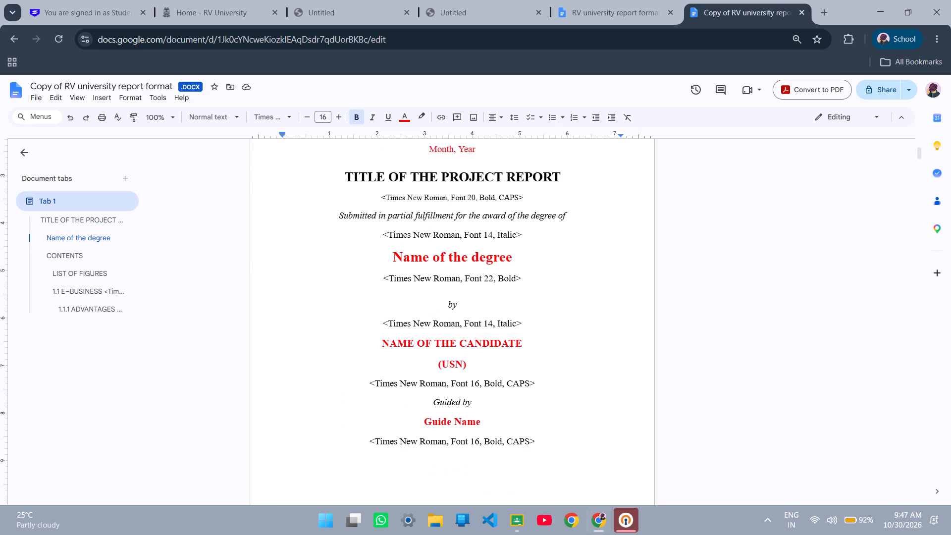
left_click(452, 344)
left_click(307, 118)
Examine the cover page's candidate name, USN, degree and guide placeholders together with their font notes.
double_click(442, 349)
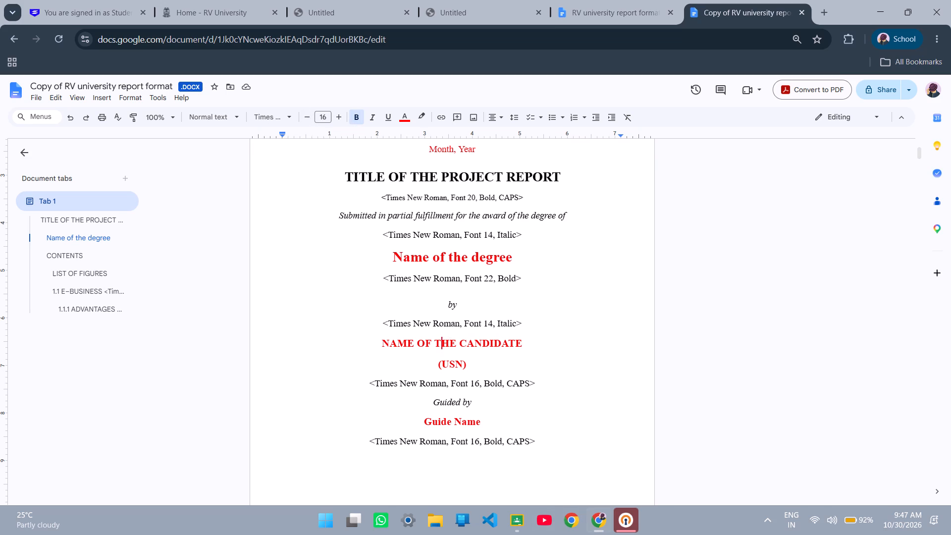
left_click(442, 349)
left_click_drag(380, 341, 542, 352)
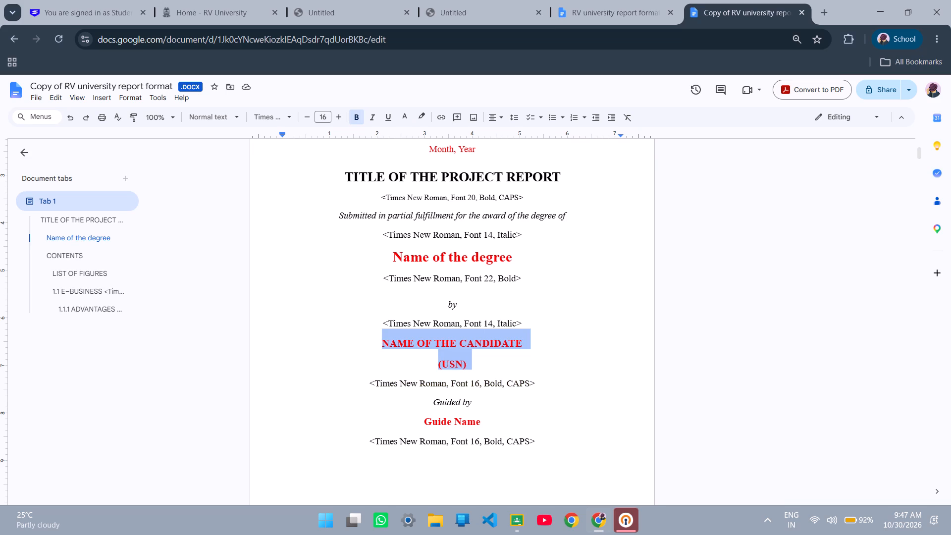
scroll(542, 352, "up", 1)
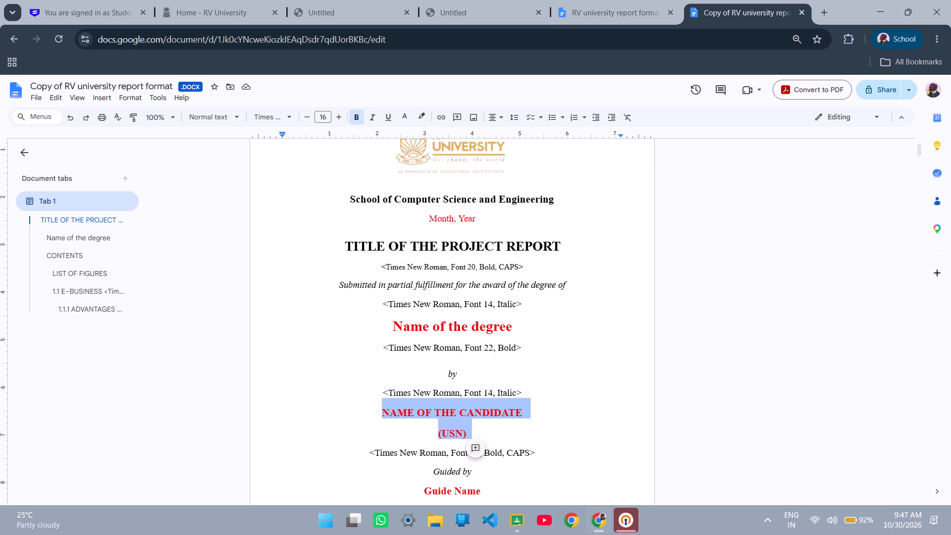
scroll(488, 350, "down", 1)
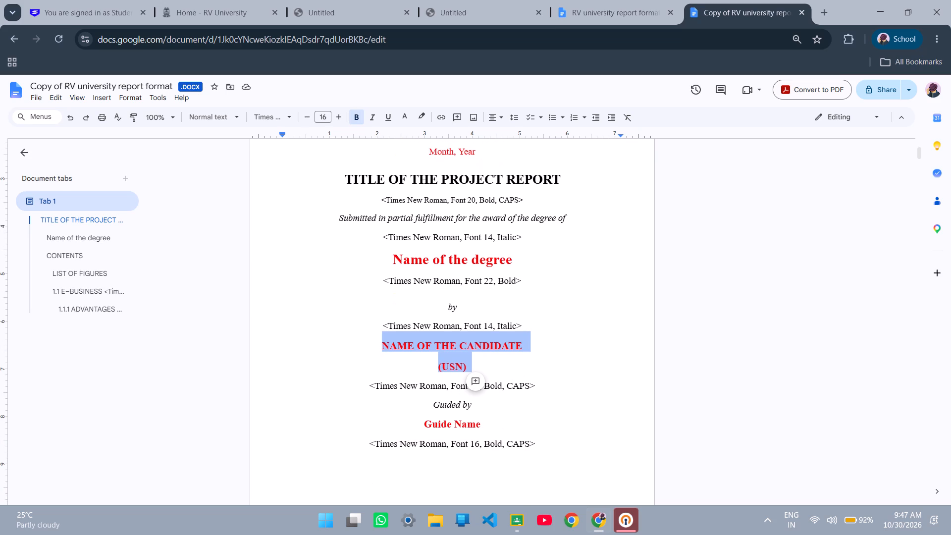
left_click(467, 342)
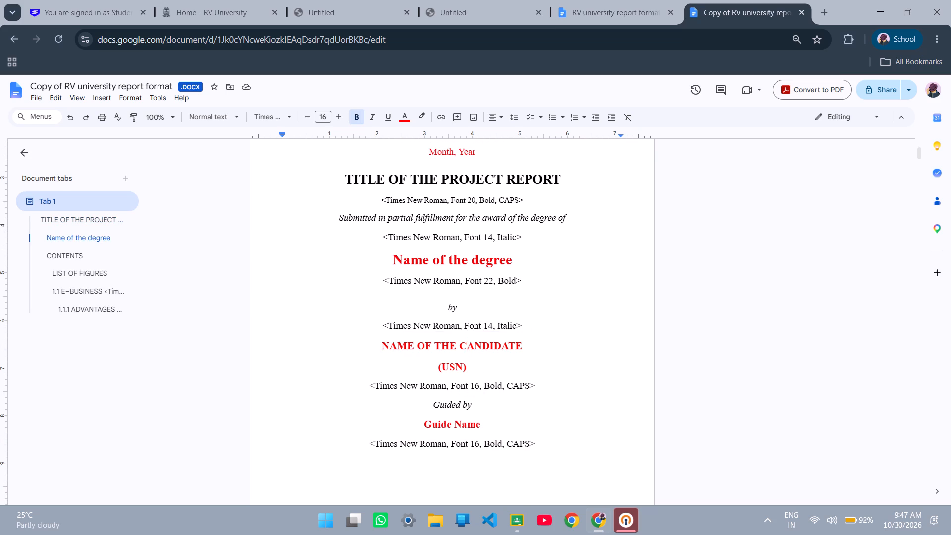
left_click_drag(371, 346, 490, 366)
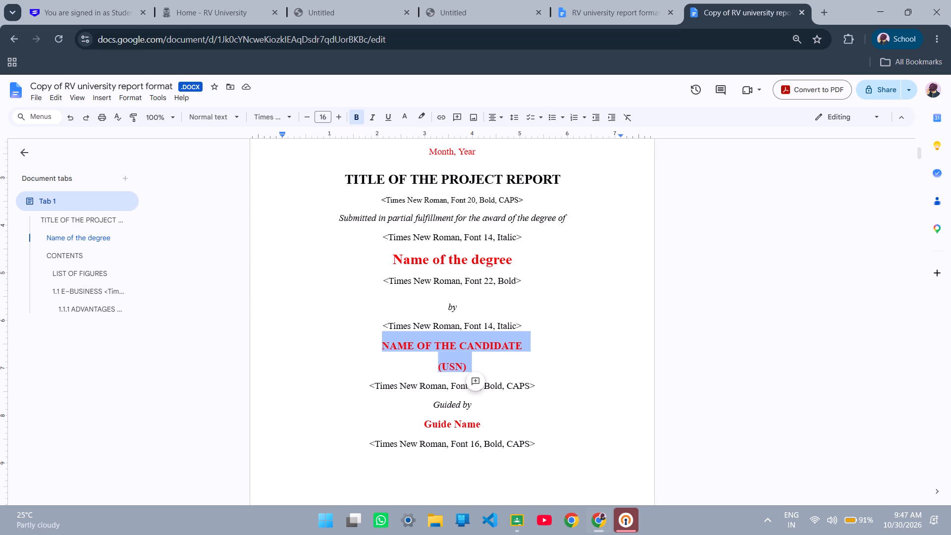
left_click_drag(549, 387, 367, 385)
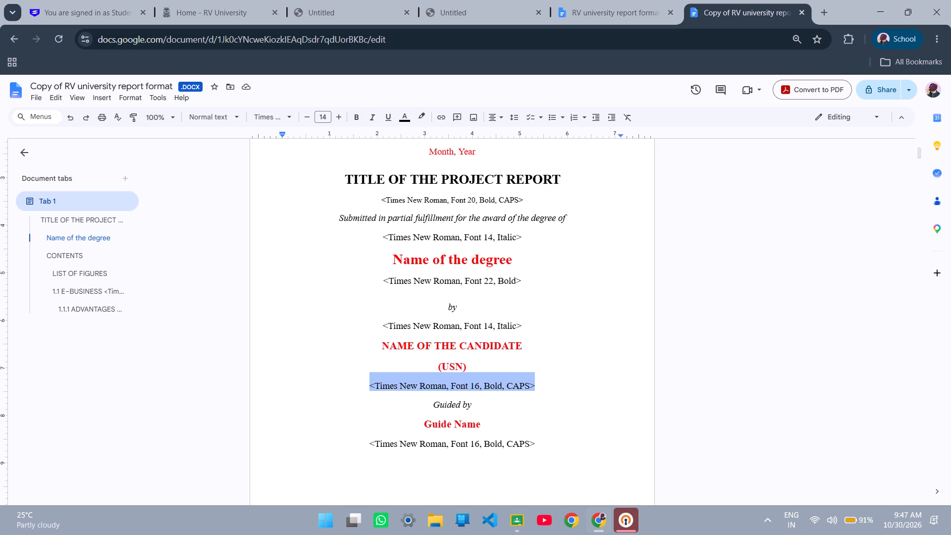
scroll(516, 302, "up", 4)
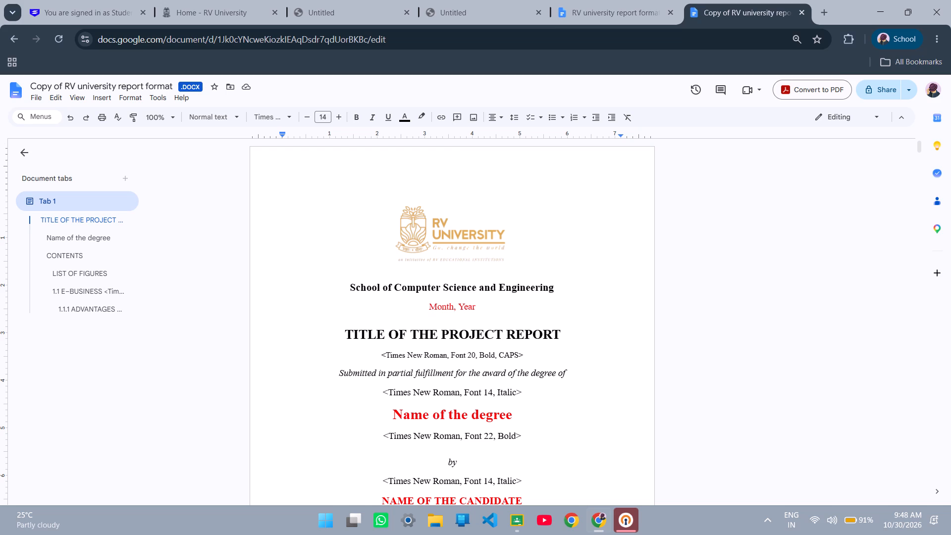
left_click(463, 417)
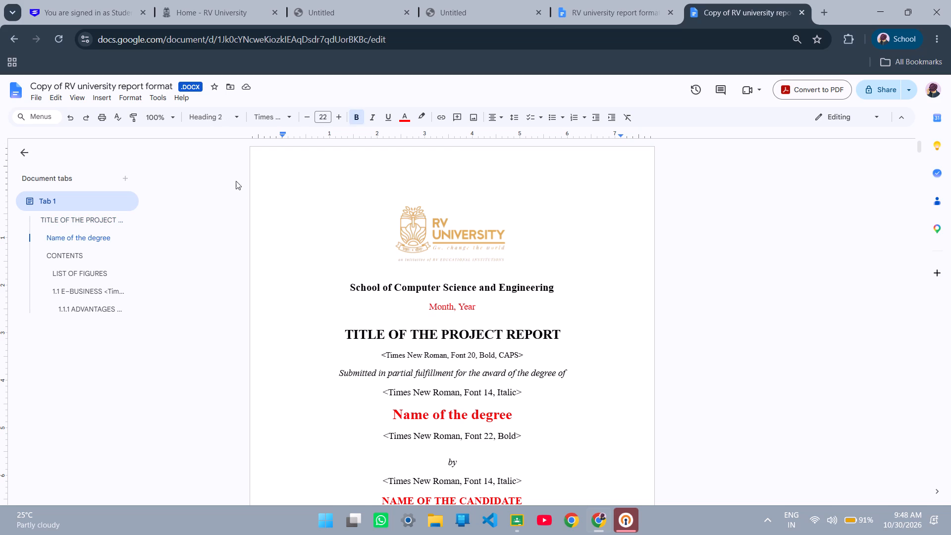
scroll(459, 510, "down", 2)
scroll(506, 517, "down", 1)
scroll(423, 450, "down", 1)
left_click(453, 428)
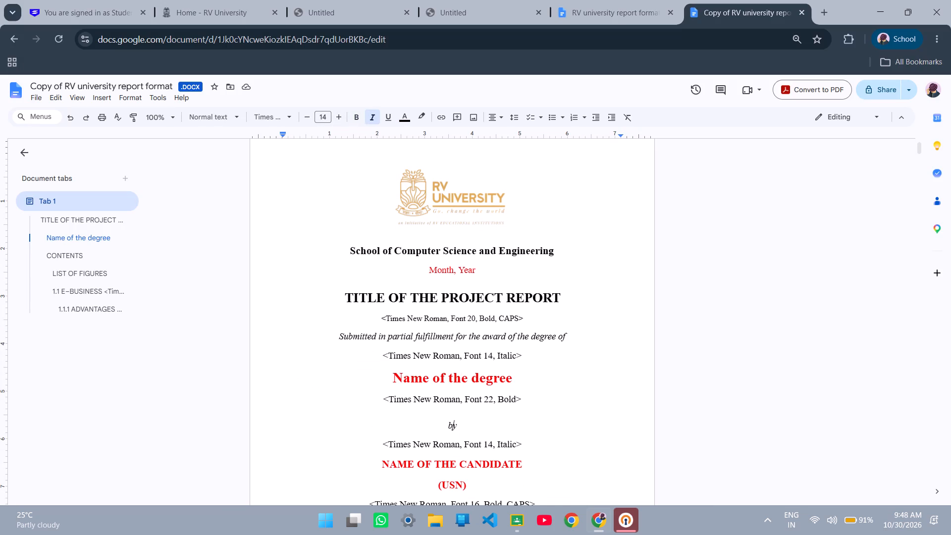
scroll(477, 430, "down", 2)
left_click_drag(533, 401, 373, 404)
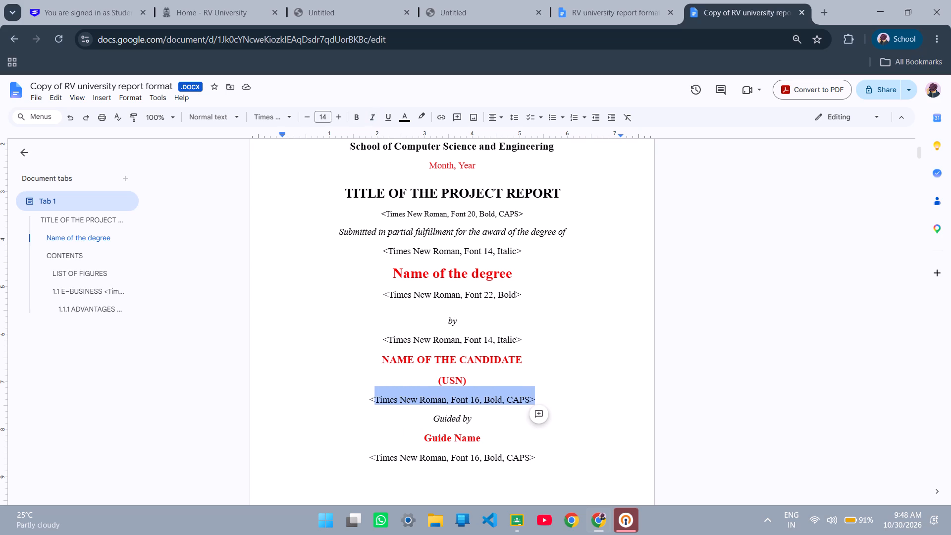
left_click(455, 361)
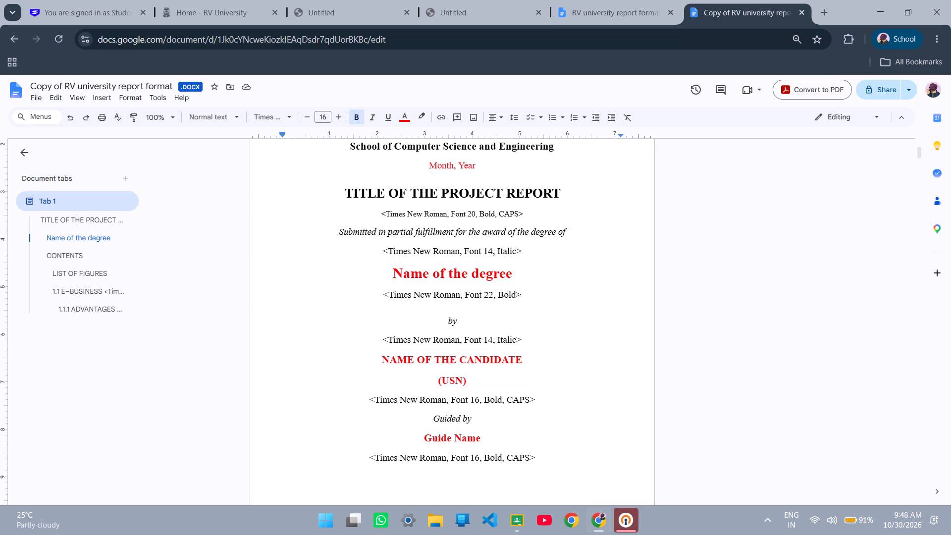
scroll(455, 361, "down", 2)
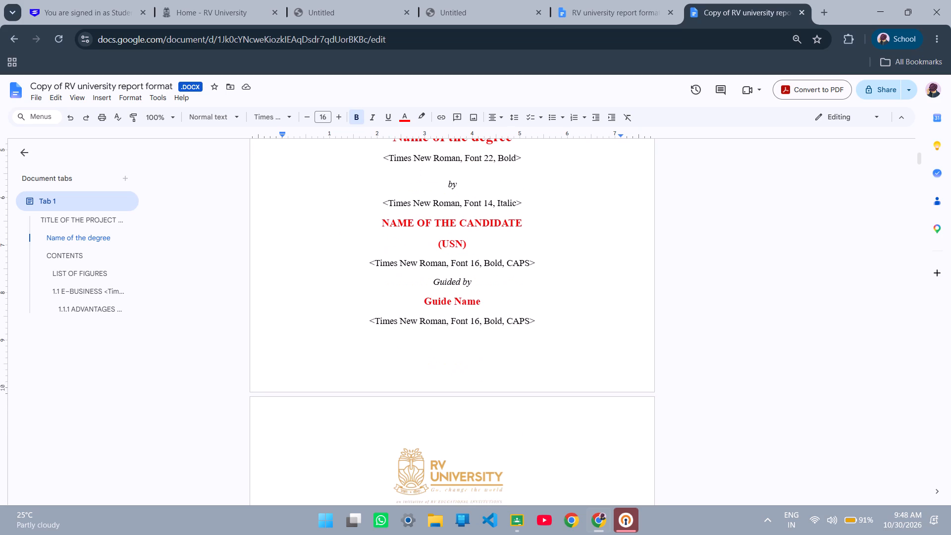
scroll(455, 361, "up", 4)
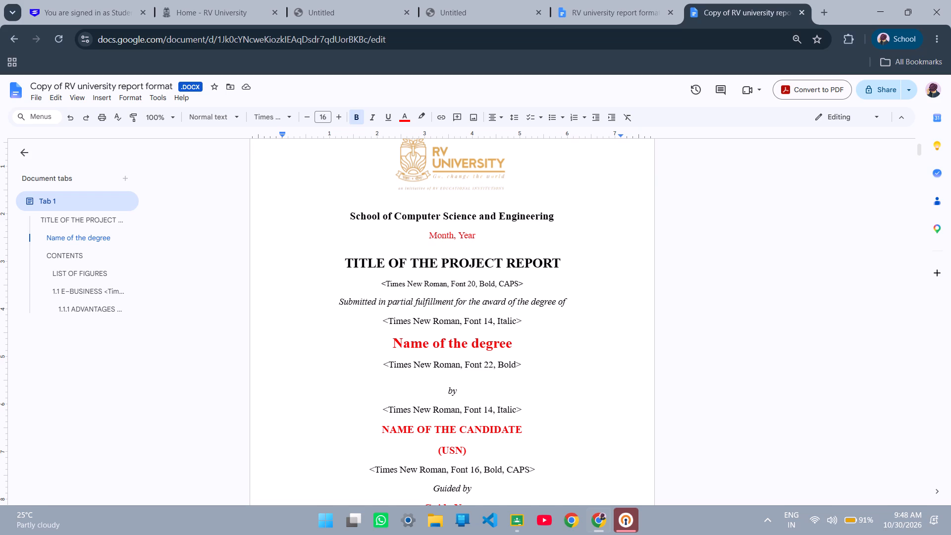
Delete the "<Times New Roman, Font 20, Bold, CAPS>" note and its empty line beneath the cover page's report title.
left_click_drag(526, 283, 284, 279)
key("BackSpace")
key("BackSpace")
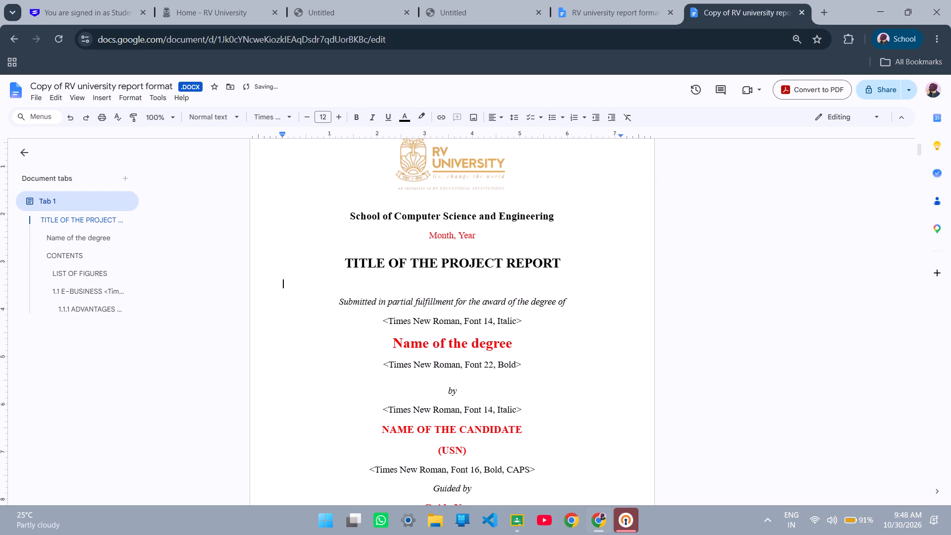
key("BackSpace")
key("BackSpace")
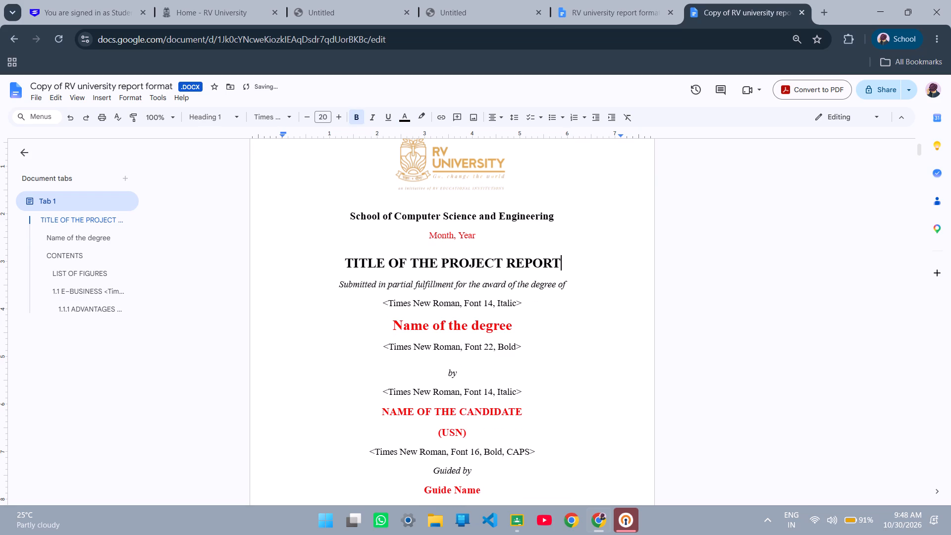
Replace the "Month" placeholder in the cover page's date line with "November".
left_click(452, 236)
key("BackSpace")
key("BackSpace")
key("BackSpace")
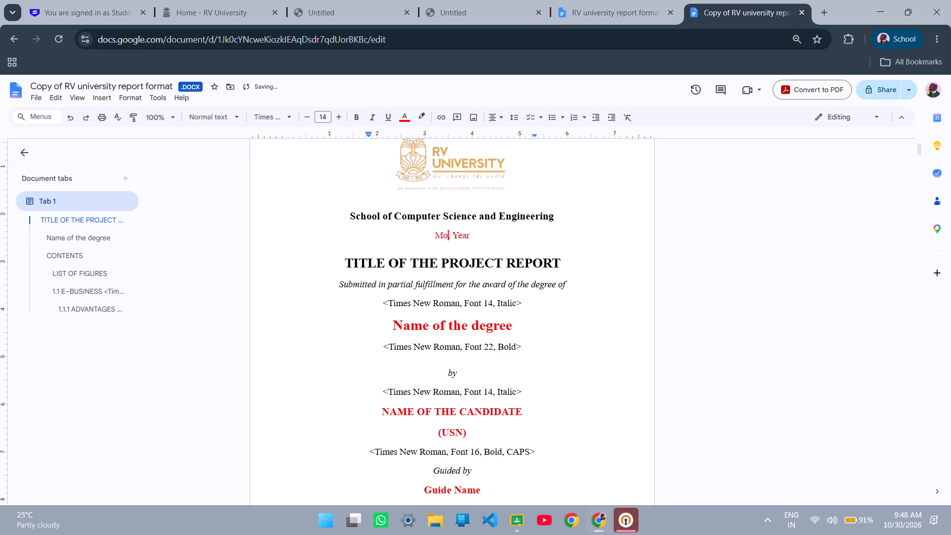
key("BackSpace")
key("BackSpace")
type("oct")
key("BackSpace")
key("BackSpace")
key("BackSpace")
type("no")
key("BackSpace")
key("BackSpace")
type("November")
Replace the "Year" placeholder in the cover page's date line with "2026".
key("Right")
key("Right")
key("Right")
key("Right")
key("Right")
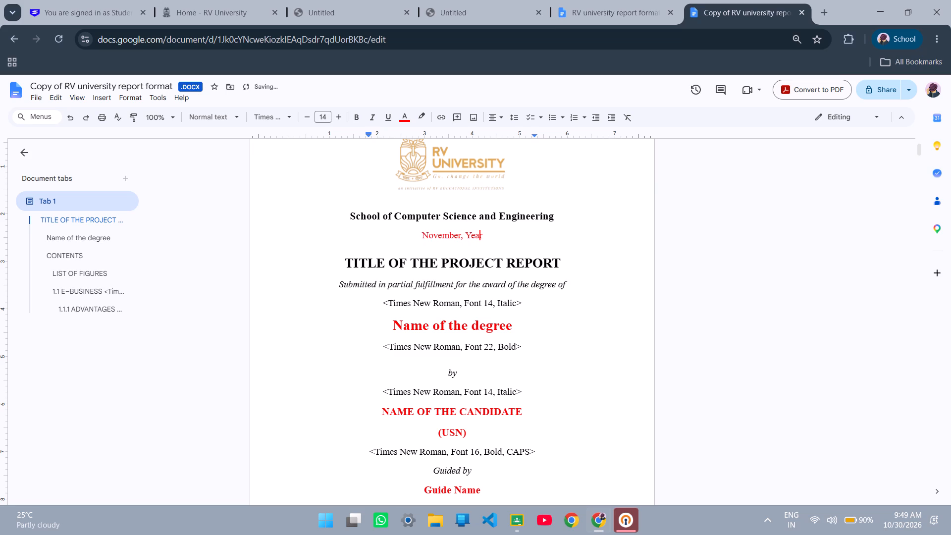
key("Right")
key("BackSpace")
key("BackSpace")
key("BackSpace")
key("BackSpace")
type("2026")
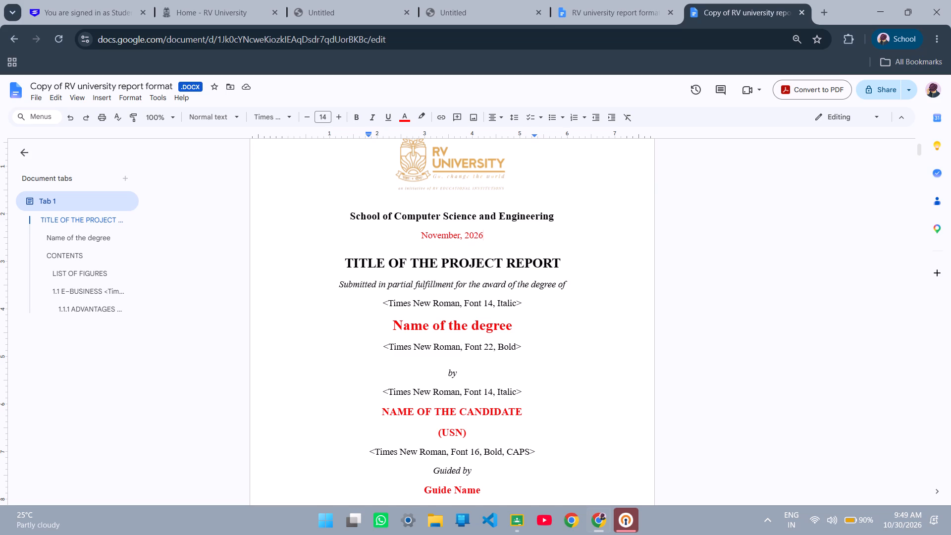
Delete the "<Times New Roman, Font 14, Italic>" note and its empty line beneath the "Submitted in partial fulfillment" sentence.
left_click_drag(530, 301, 310, 323)
left_click_drag(310, 323, 280, 297)
key("BackSpace")
key("BackSpace")
key("BackSpace")
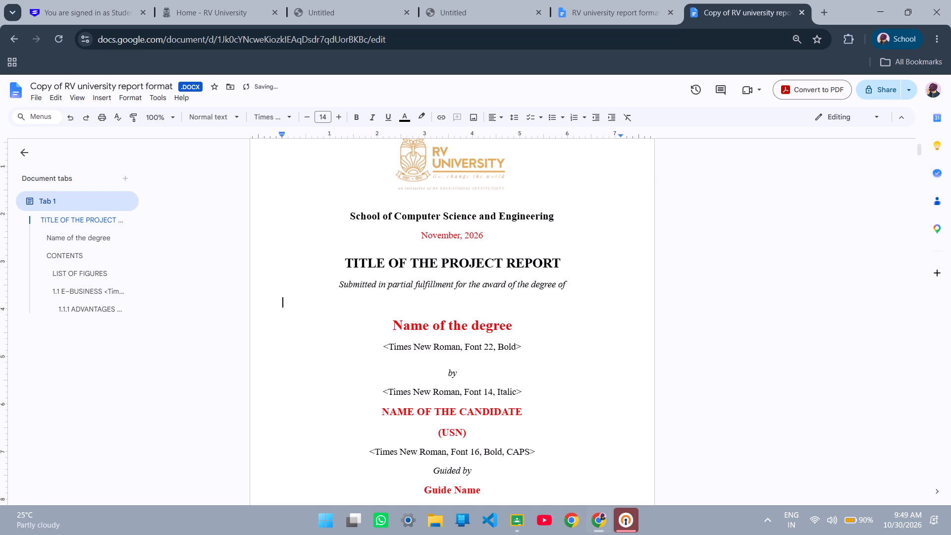
key("BackSpace")
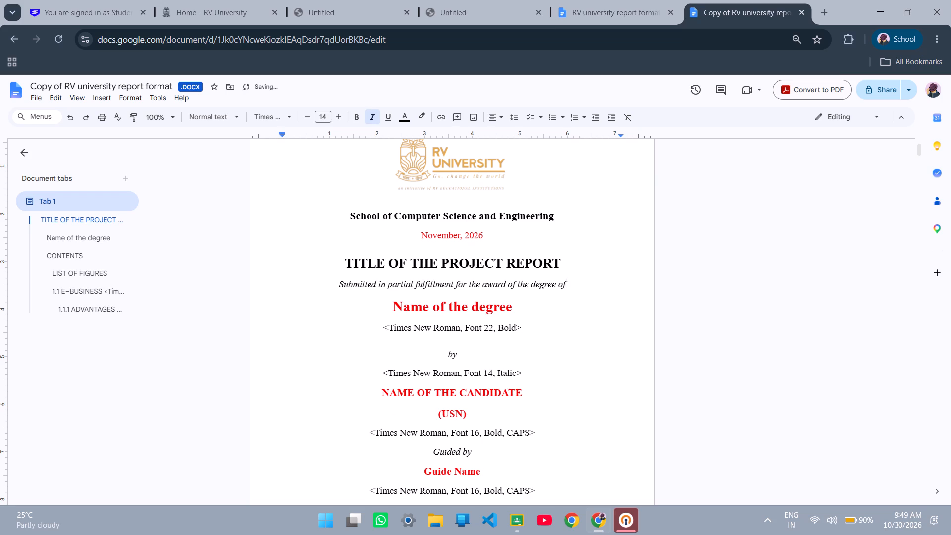
Delete the "<Times New Roman, Font 22, Bold>" note and its line beneath the "Name of the degree" placeholder.
left_click_drag(549, 330, 324, 334)
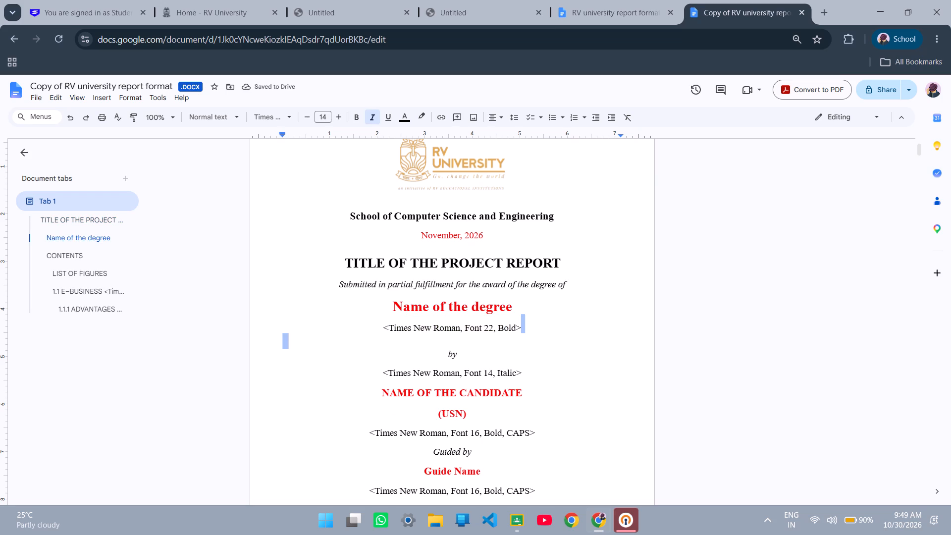
left_click_drag(324, 334, 335, 335)
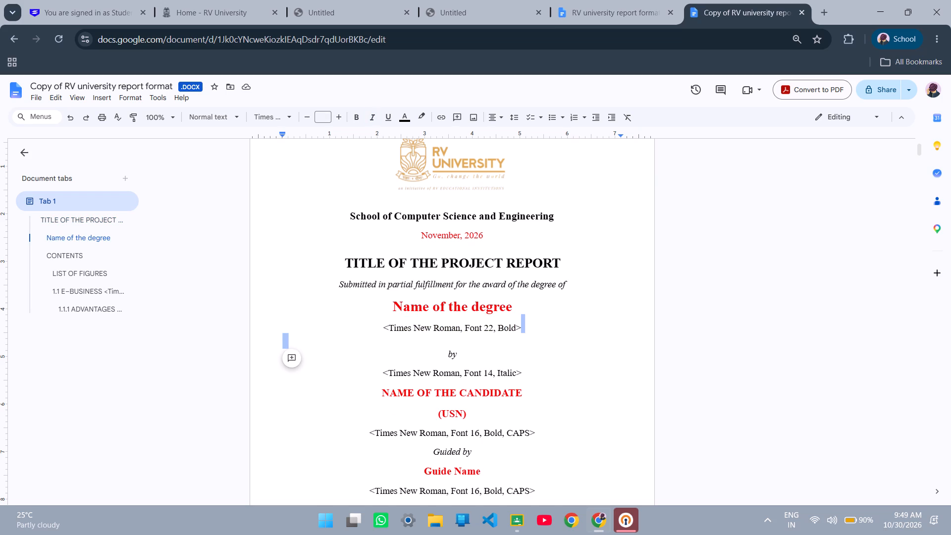
left_click(545, 332)
left_click_drag(535, 324, 373, 328)
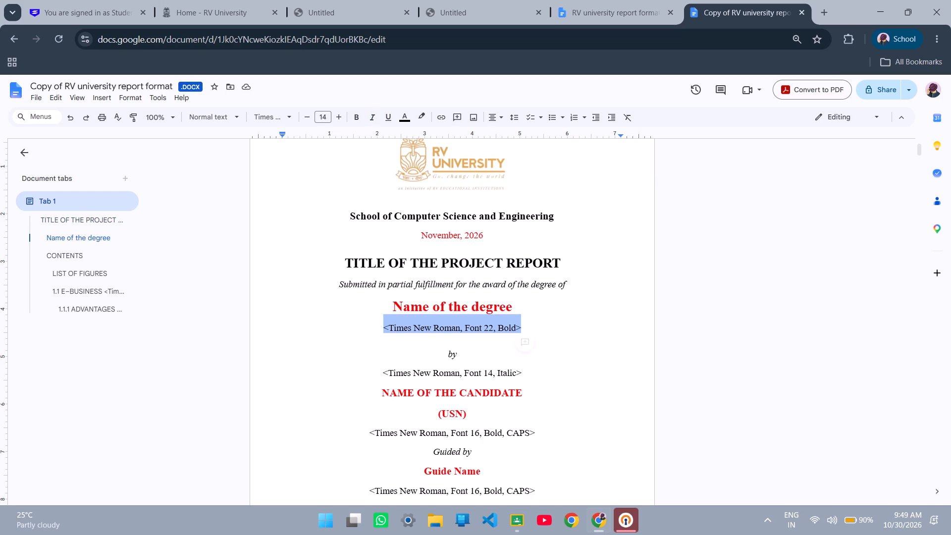
key("BackSpace")
key("BackSpace")
key("BackSpace")
key("BackSpace")
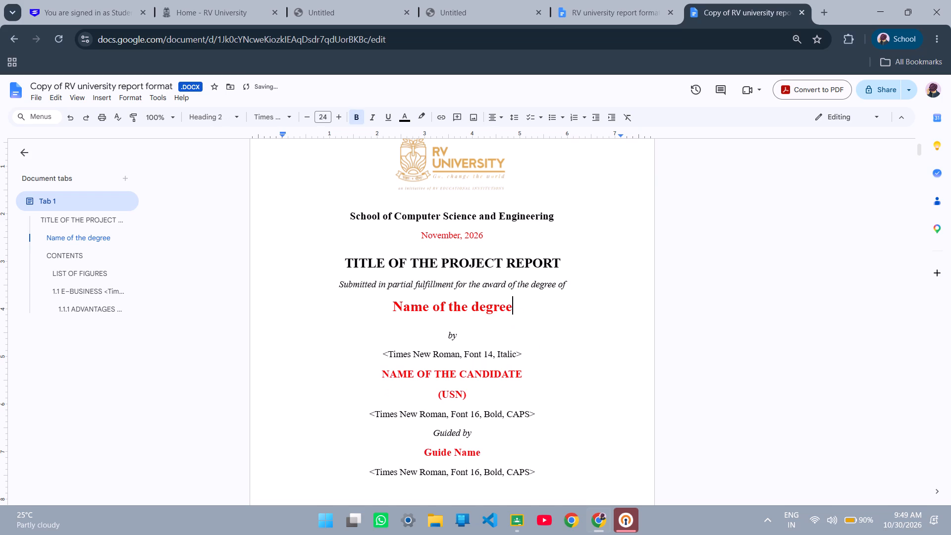
Delete the "<Times New Roman, Font 14, Italic>" note and its empty line beneath the word "by".
left_click_drag(535, 355, 365, 351)
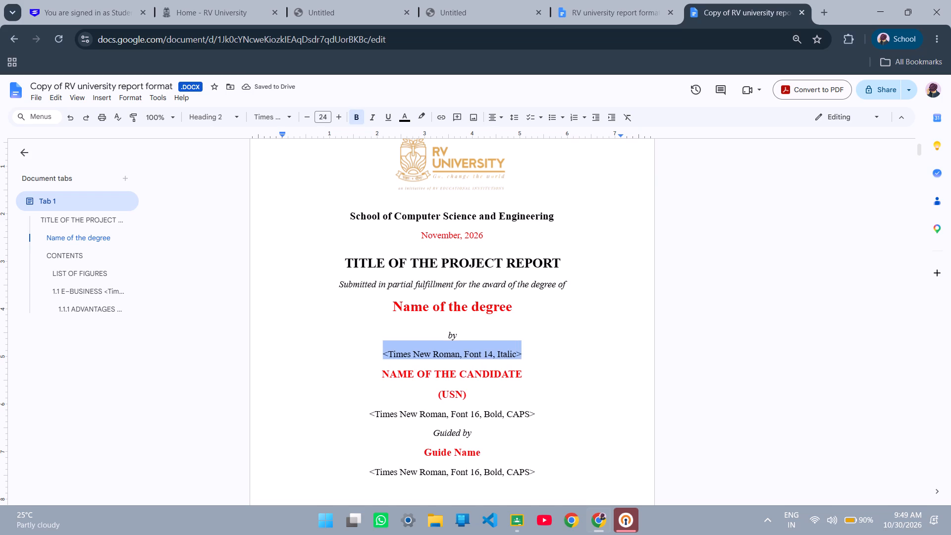
left_click_drag(365, 351, 328, 352)
key("BackSpace")
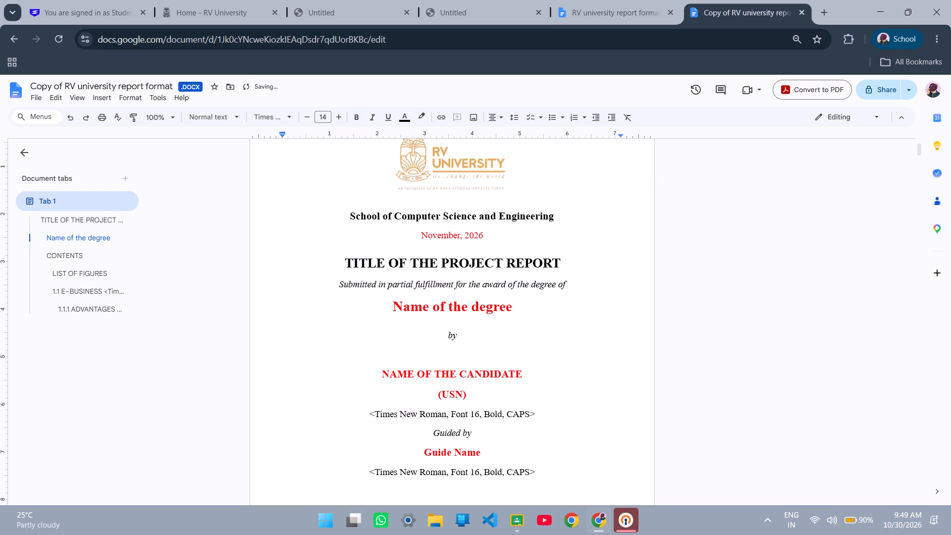
key("BackSpace")
key("BackSpace")
key("BackSpace")
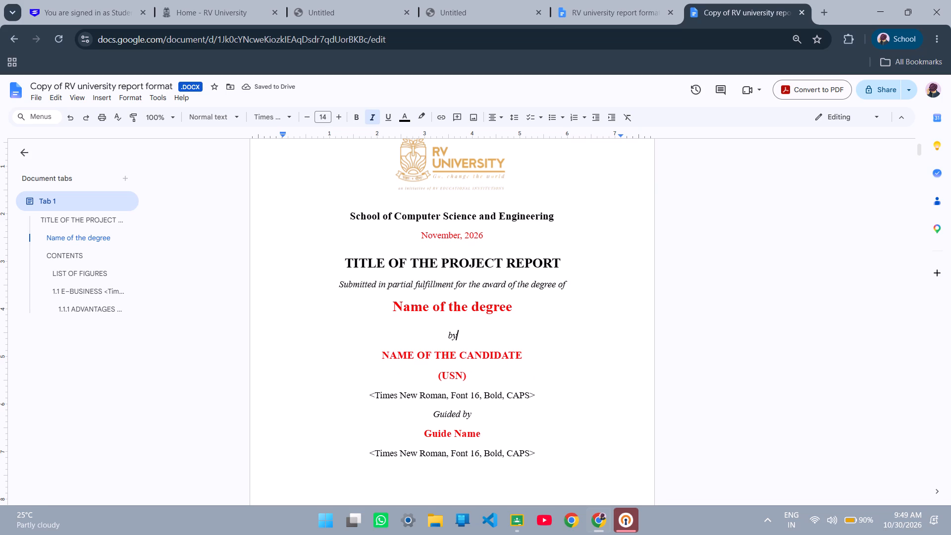
Replace the cover page's "Name of the degree" placeholder with "Computer Science and engineering".
left_click(520, 302)
key("BackSpace")
key("BackSpace")
key("BackSpace")
key("BackSpace")
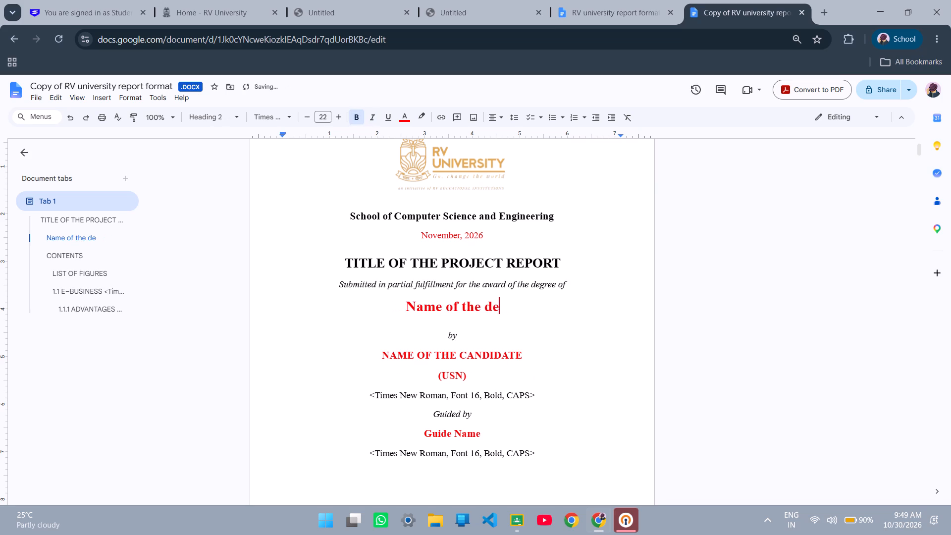
key("BackSpace")
key("BackSpace")
key("BackSpace")
key("BackSpace")
key("BackSpace")
key("BackSpace")
key("BackSpace")
key("BackSpace")
key("BackSpace")
key("BackSpace")
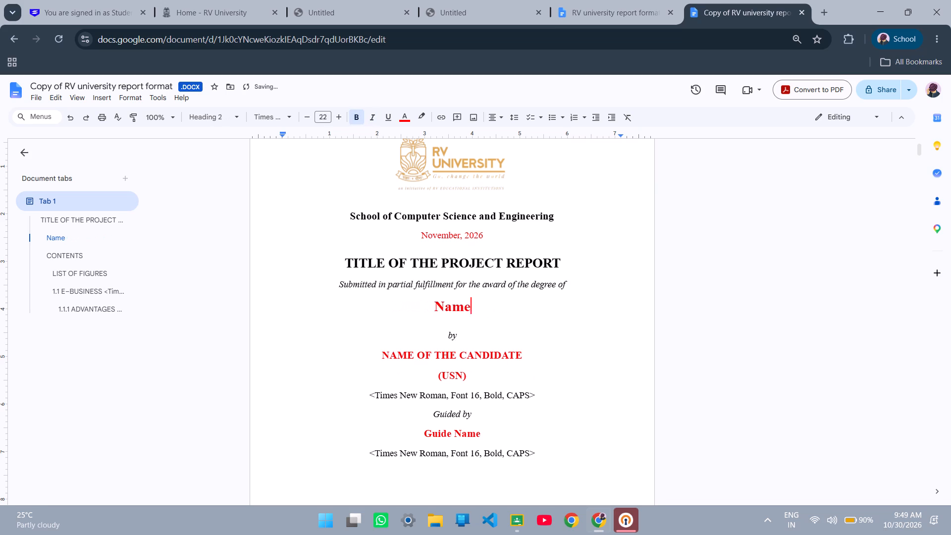
key("BackSpace")
key("BackSpace")
key("BackSpace")
key("BackSpace")
key("BackSpace")
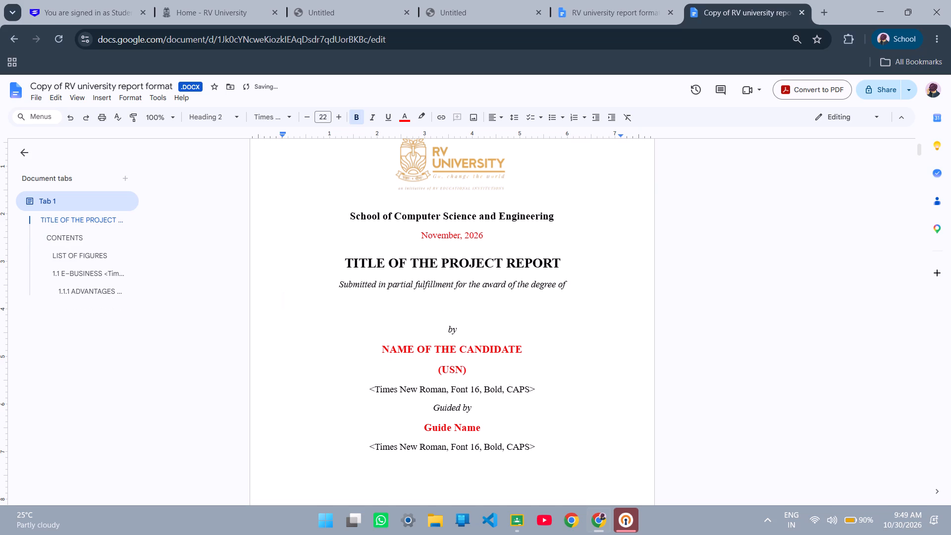
key("ctrl+z")
key("BackSpace")
key("BackSpace")
key("BackSpace")
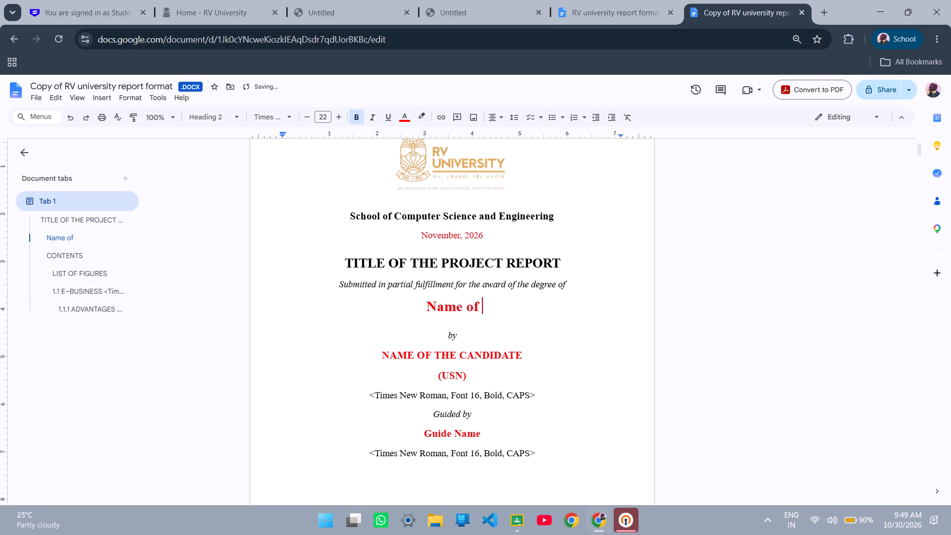
key("BackSpace")
key("BackSpace")
key("BackSpace")
key("BackSpace")
key("BackSpace")
key("BackSpace")
key("BackSpace")
key("BackSpace")
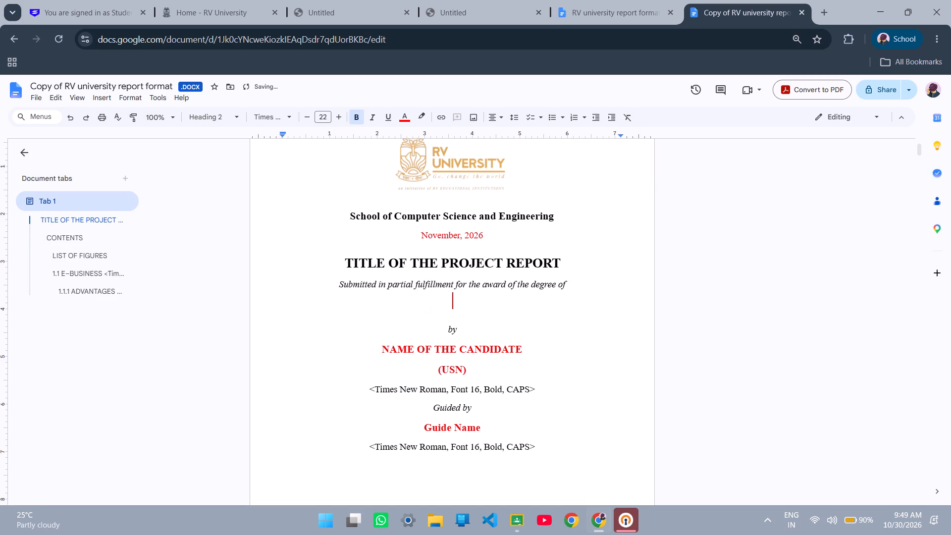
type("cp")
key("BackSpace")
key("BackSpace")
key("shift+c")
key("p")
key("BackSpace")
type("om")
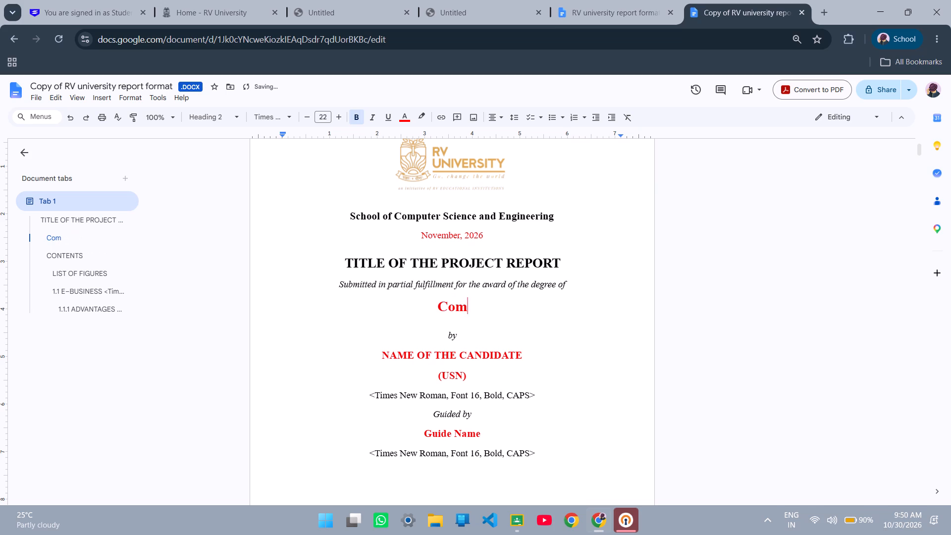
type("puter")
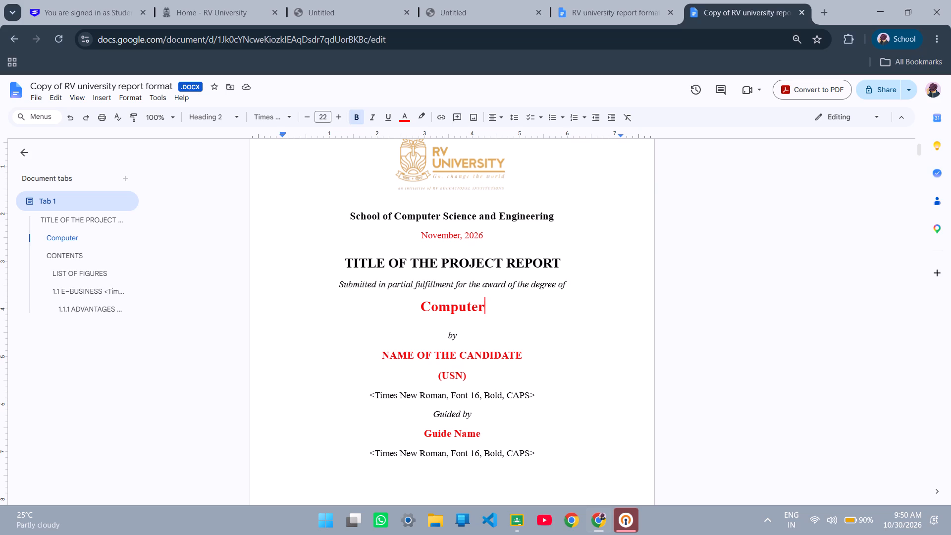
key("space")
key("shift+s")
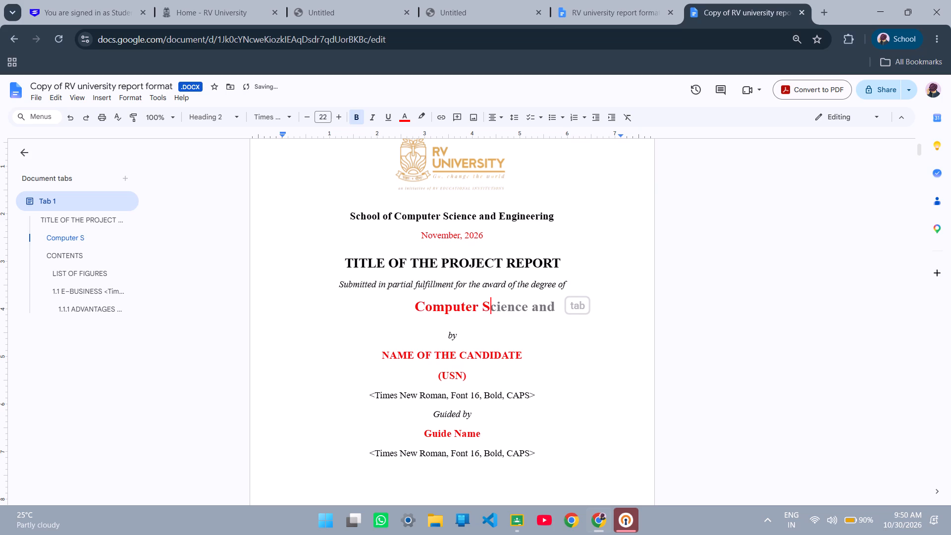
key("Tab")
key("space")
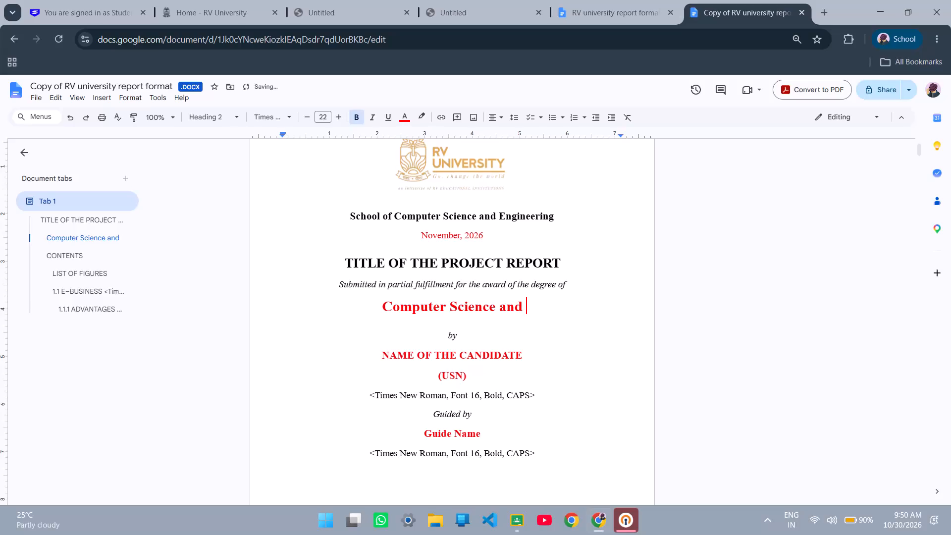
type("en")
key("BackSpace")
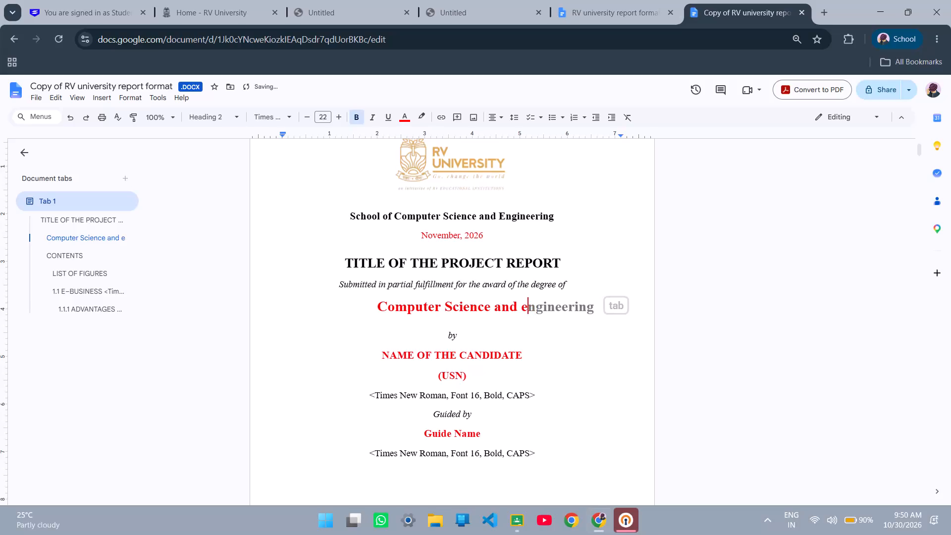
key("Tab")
Capitalise the first letter of "engineering" in the cover page's degree name.
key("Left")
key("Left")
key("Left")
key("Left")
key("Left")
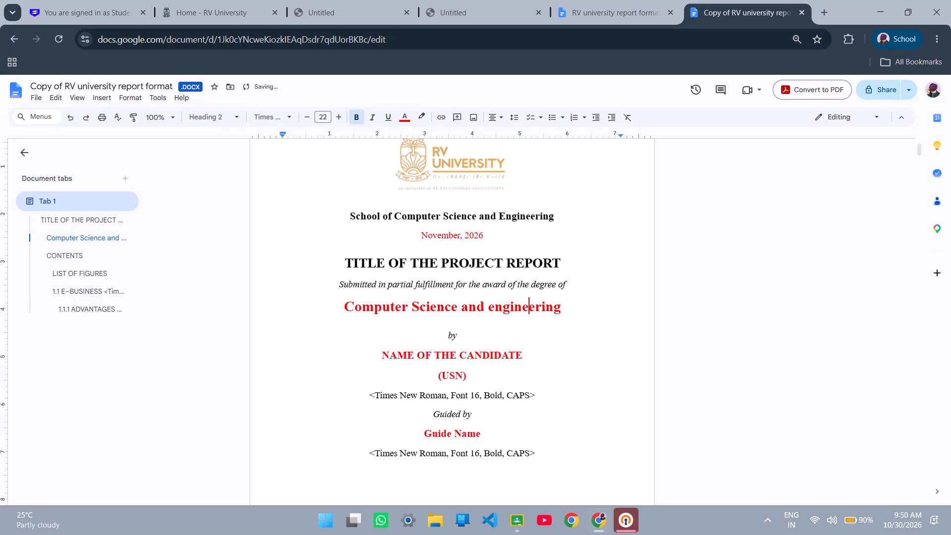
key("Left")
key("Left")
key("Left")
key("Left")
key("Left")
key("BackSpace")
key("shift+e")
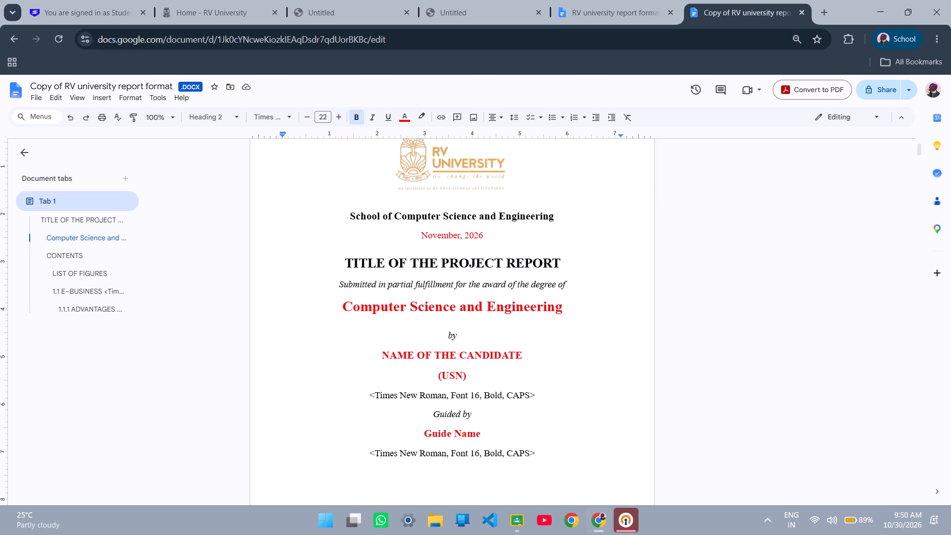
Delete the empty line between the degree name and the word "by" on the cover page.
left_click(469, 318)
key("BackSpace")
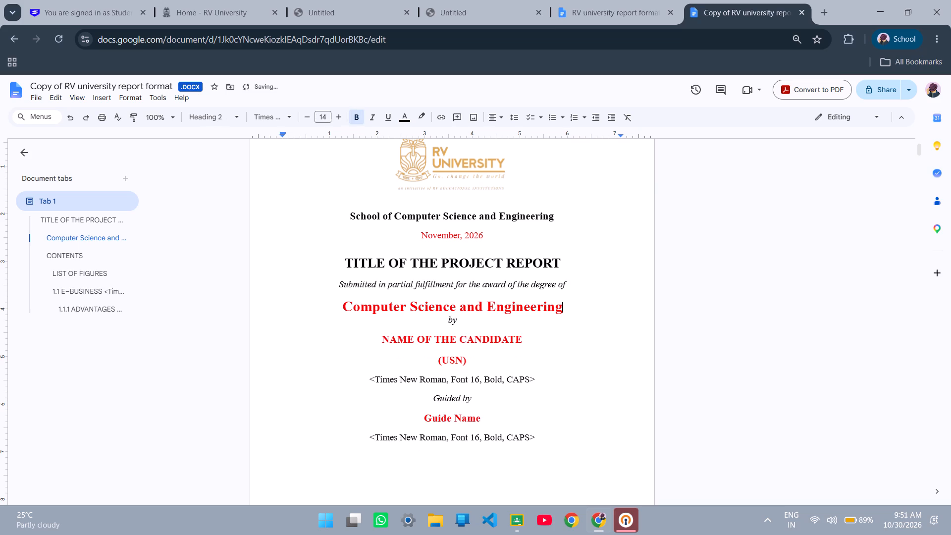
Compare the copy's cover page with the cover page in the original RV university report format document.
scroll(469, 318, "down", 1)
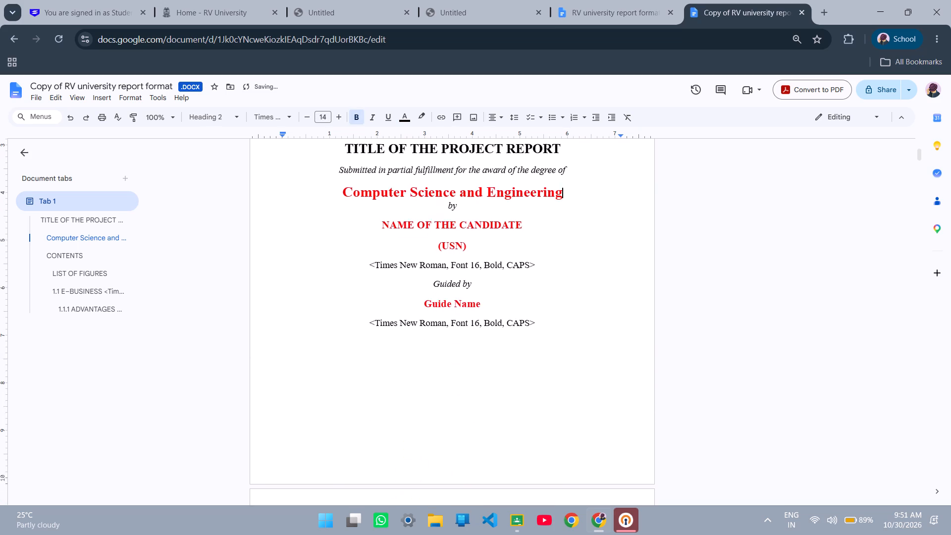
scroll(469, 318, "down", 1)
scroll(469, 318, "up", 1)
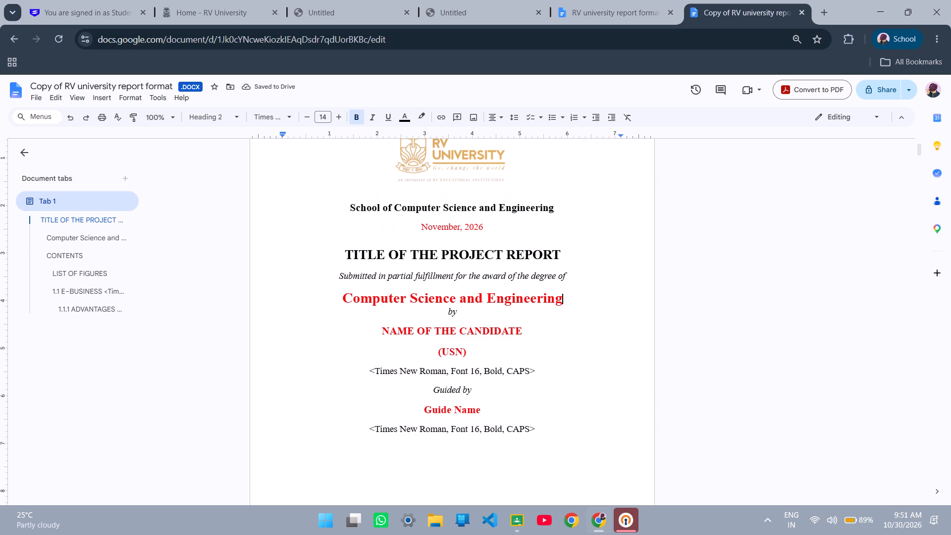
scroll(469, 318, "up", 1)
scroll(469, 318, "down", 2)
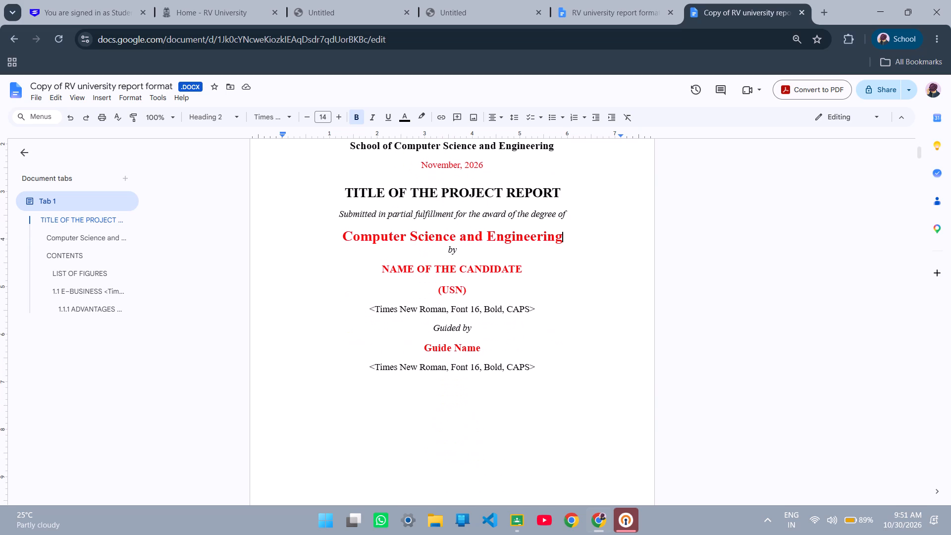
left_click(603, 0)
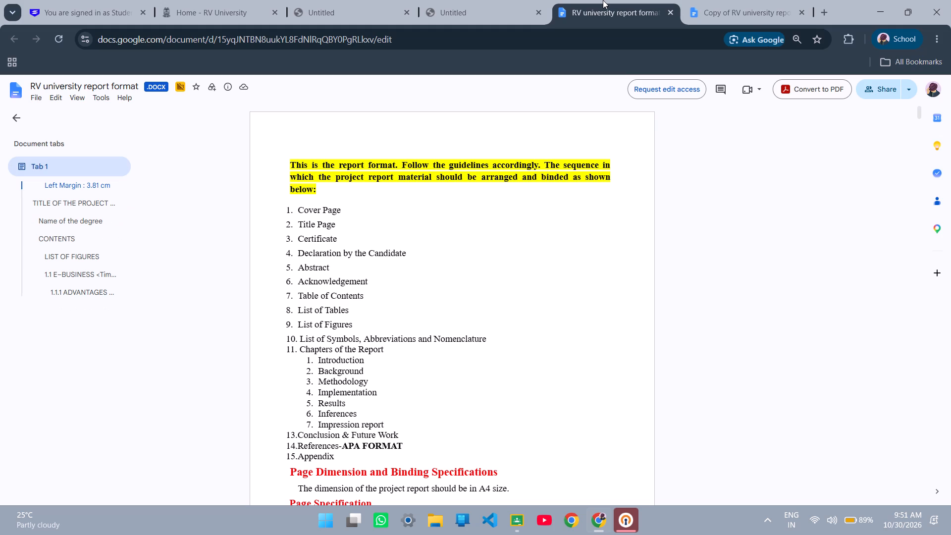
scroll(461, 273, "down", 3)
scroll(461, 273, "up", 1)
scroll(461, 273, "down", 2)
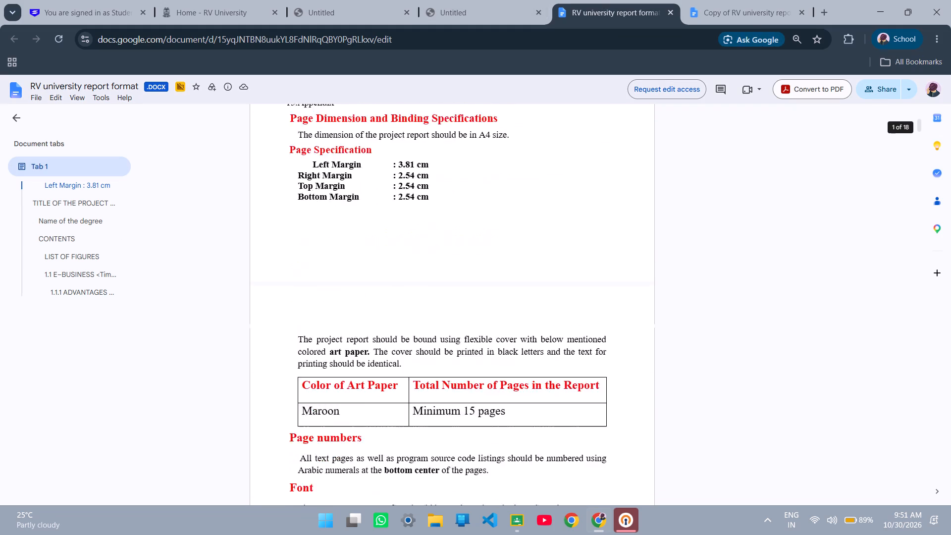
scroll(461, 273, "down", 8)
scroll(461, 273, "up", 1)
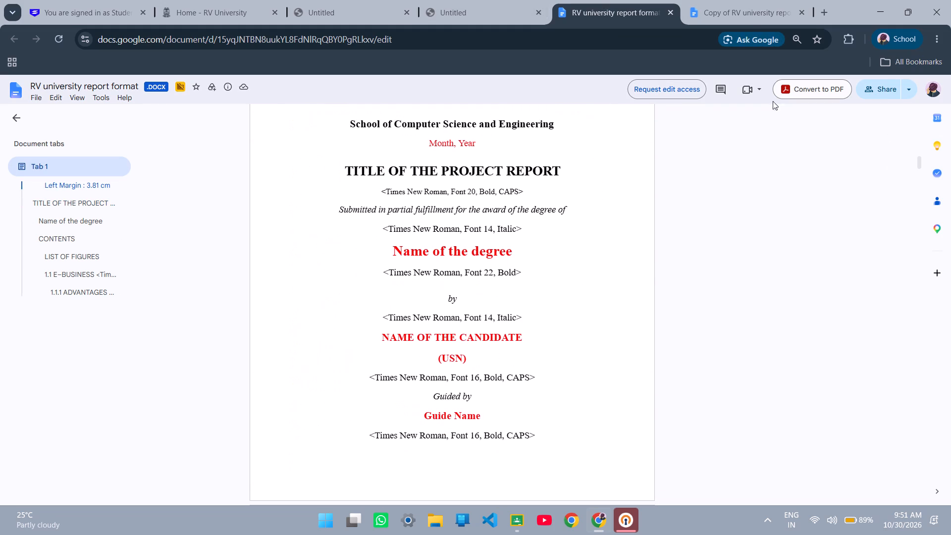
left_click(700, 2)
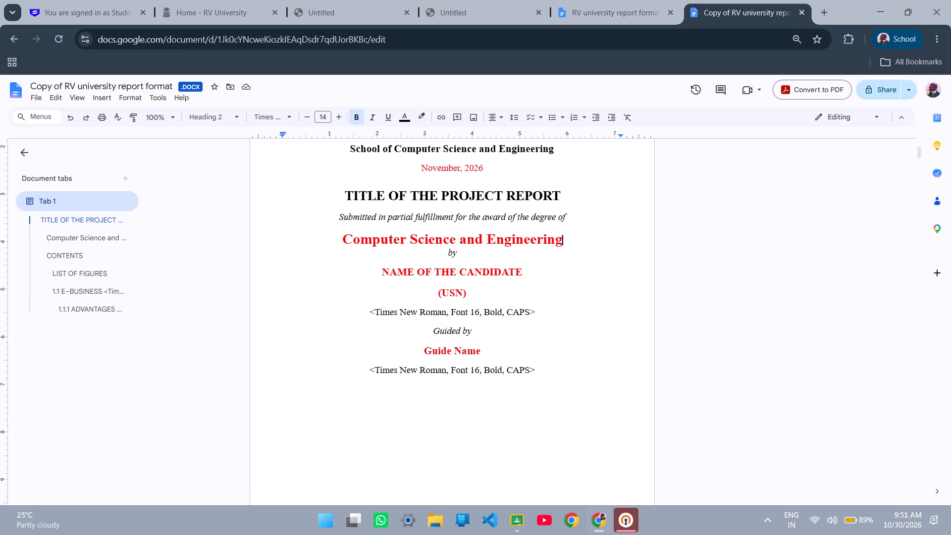
left_click(585, 0)
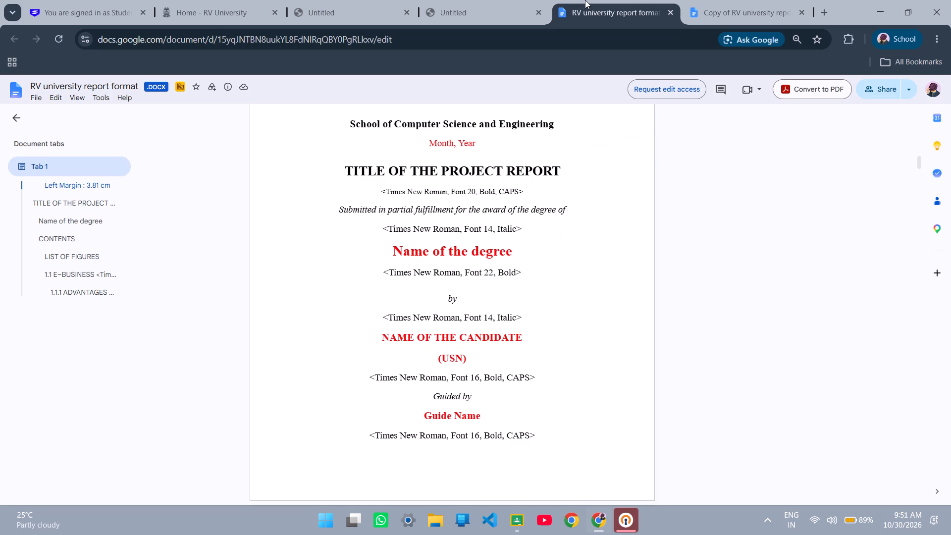
left_click(775, 0)
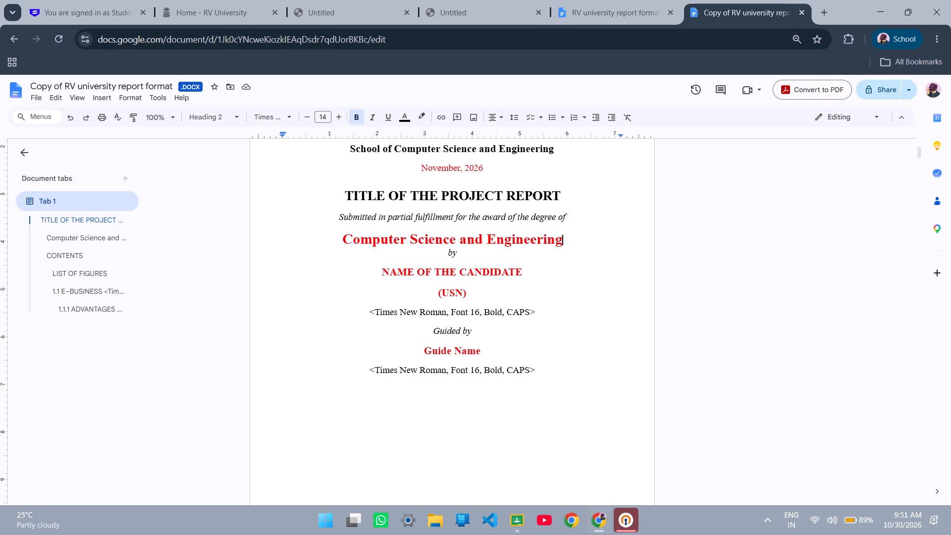
Replace the cover page's "NAME OF THE CANDIDATE" placeholder with the candidate's name in capitals.
left_click(525, 277)
key("BackSpace")
key("BackSpace")
key("BackSpace")
key("BackSpace")
key("BackSpace")
key("BackSpace")
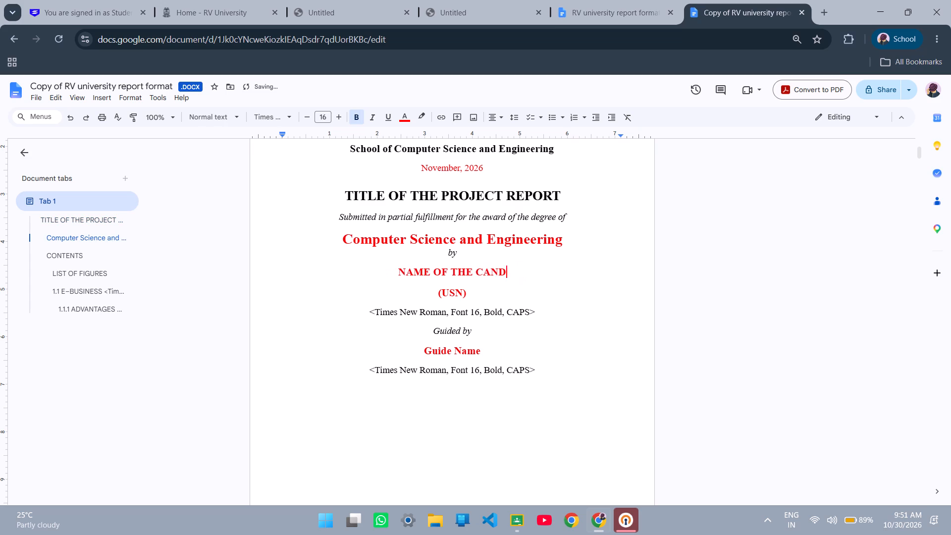
key("BackSpace")
key("BackSpace")
key("BackSpace")
key("BackSpace")
key("BackSpace")
key("BackSpace")
key("BackSpace")
key("BackSpace")
key("BackSpace")
key("BackSpace")
key("BackSpace")
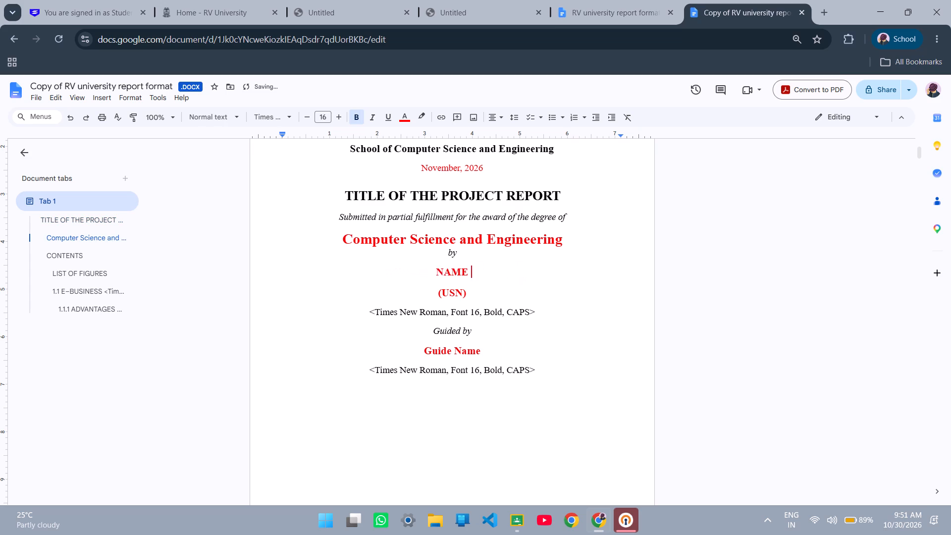
key("BackSpace")
key("BackSpace")
key("BackSpace")
key("BackSpace")
key("BackSpace")
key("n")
key("BackSpace")
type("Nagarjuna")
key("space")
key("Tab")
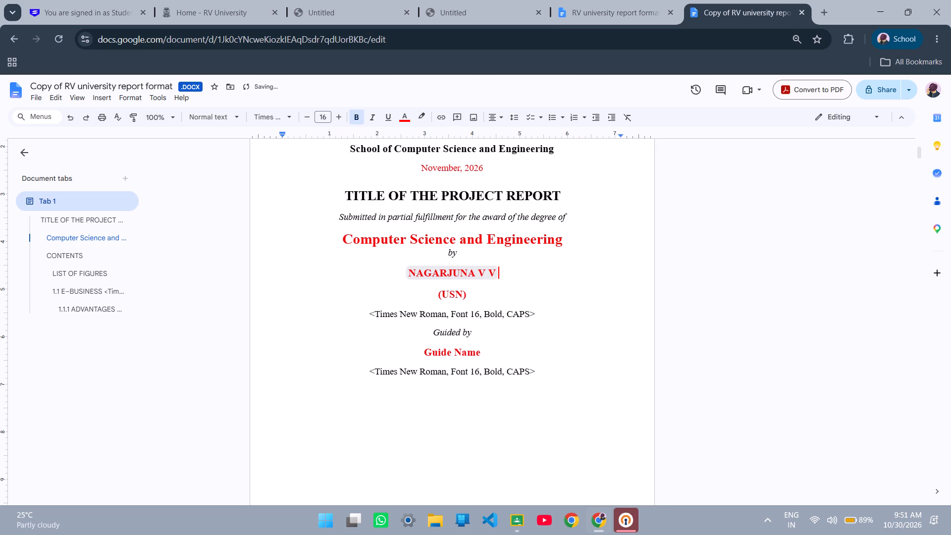
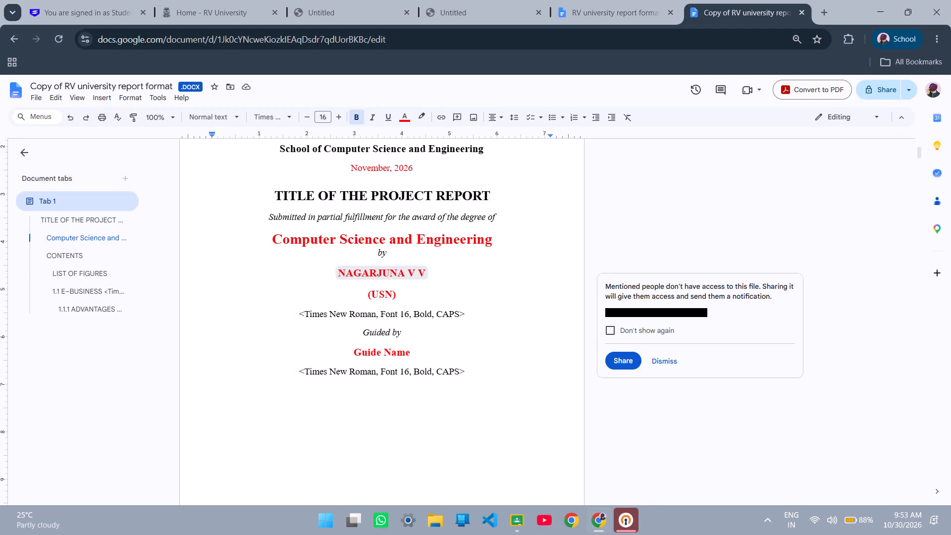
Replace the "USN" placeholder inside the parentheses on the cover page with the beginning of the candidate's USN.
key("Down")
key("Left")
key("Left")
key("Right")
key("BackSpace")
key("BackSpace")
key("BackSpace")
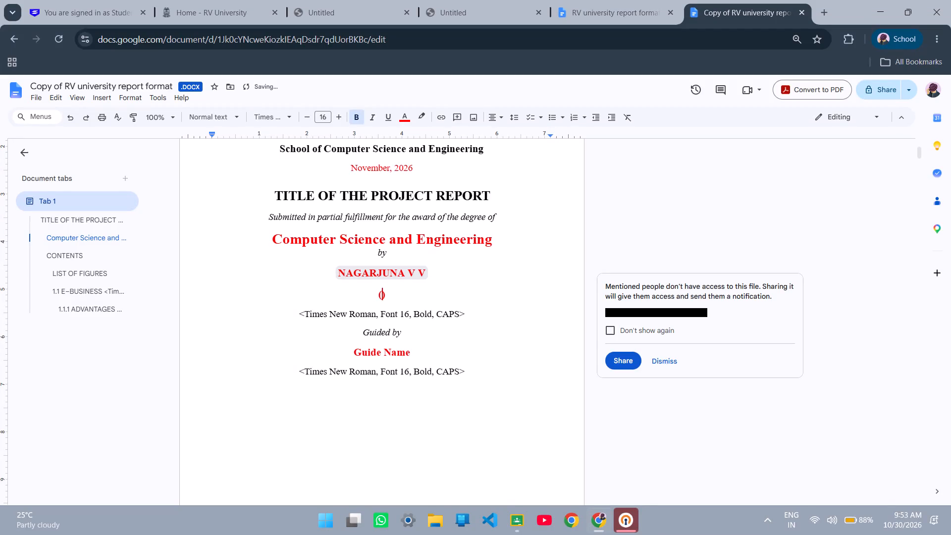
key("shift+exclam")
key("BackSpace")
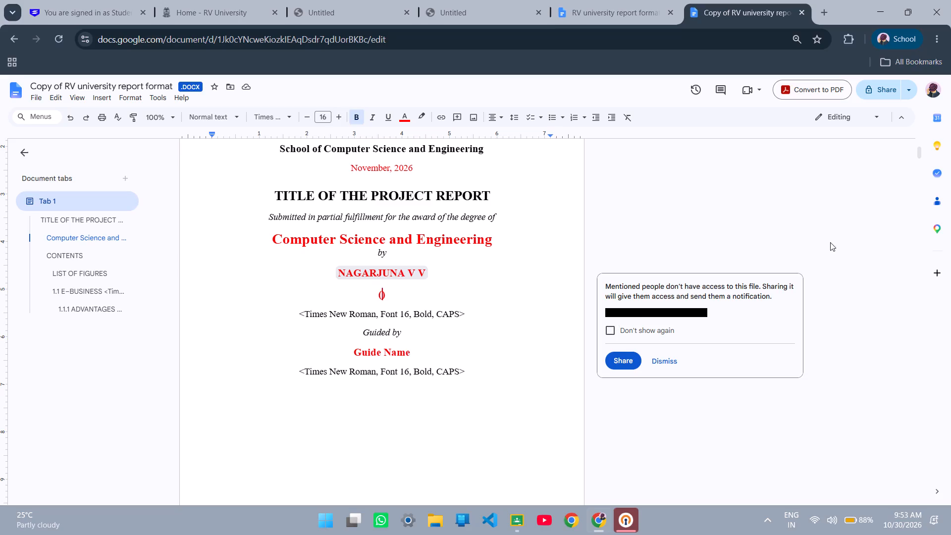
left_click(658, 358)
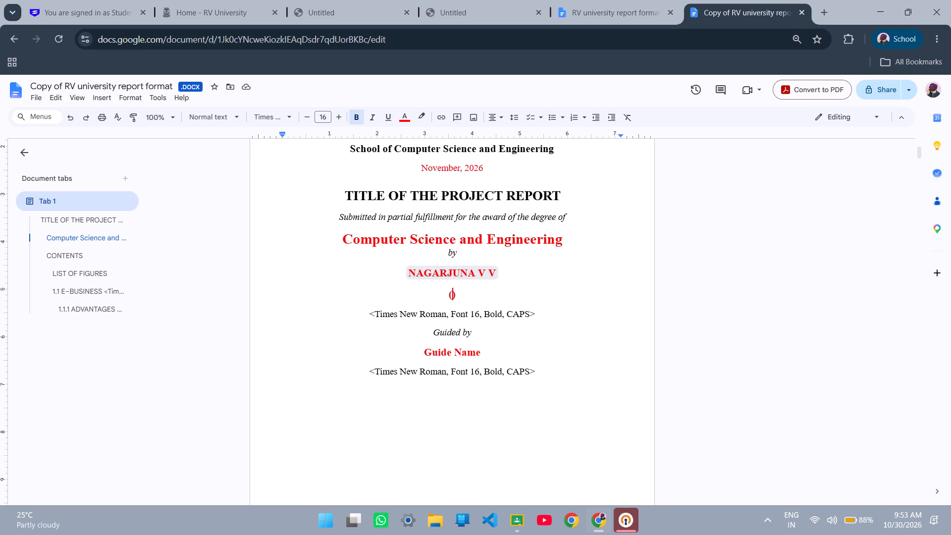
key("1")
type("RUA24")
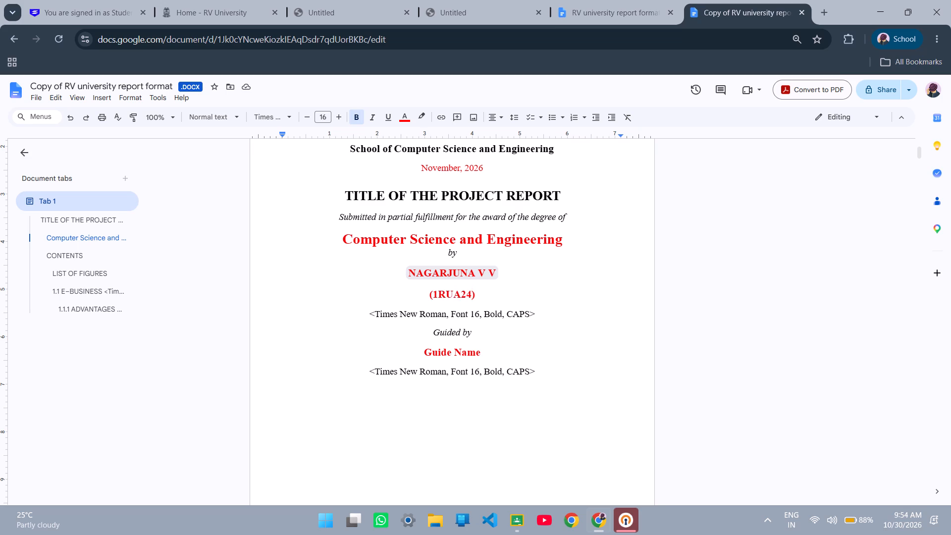
Add the candidate's full USN in parentheses after the candidate's name on the cover page.
left_click(512, 274)
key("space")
key("shift+parenleft")
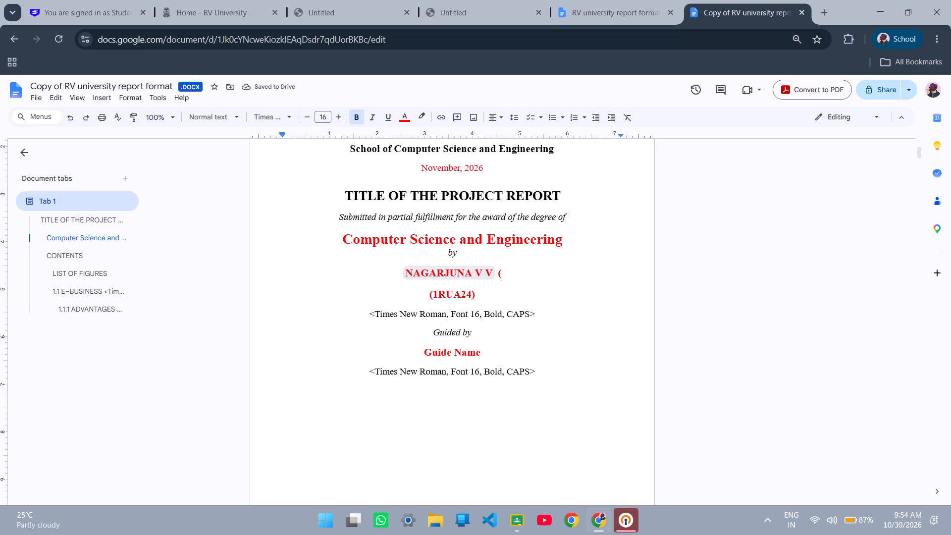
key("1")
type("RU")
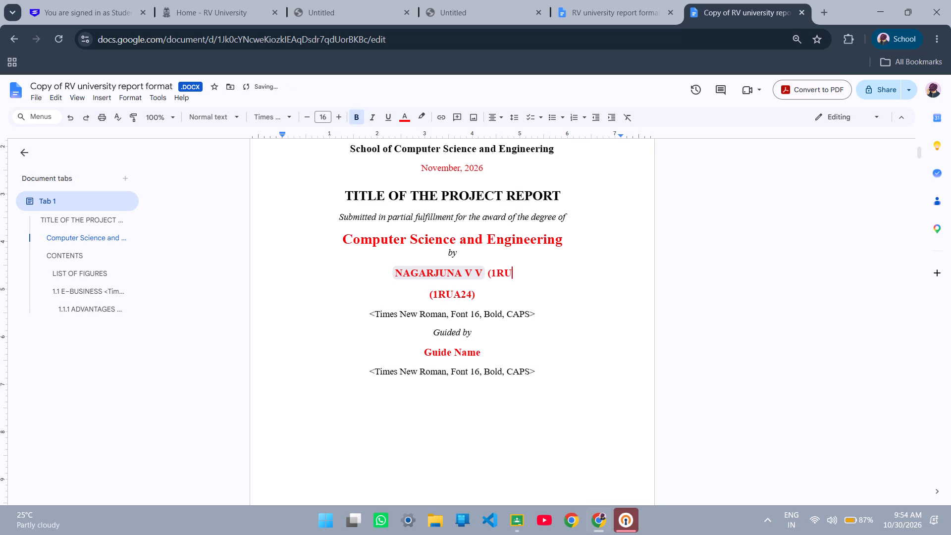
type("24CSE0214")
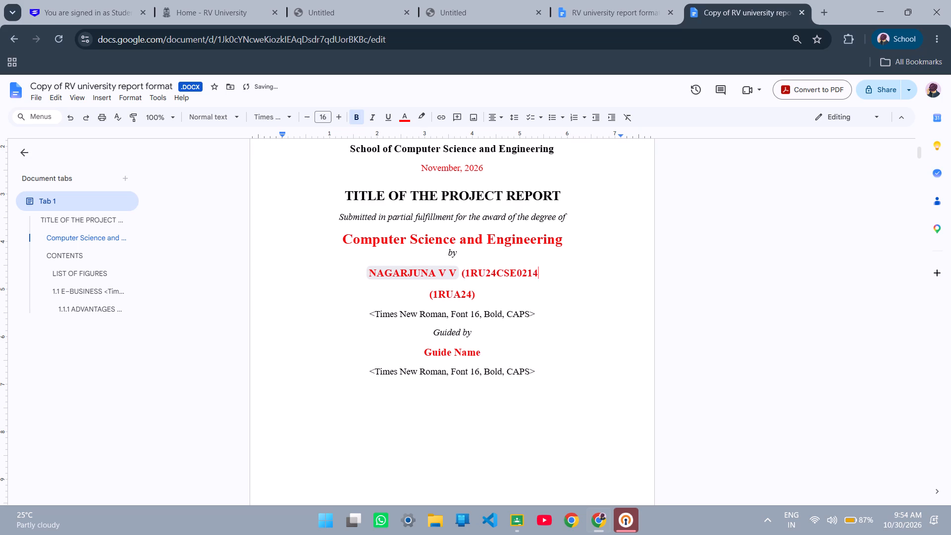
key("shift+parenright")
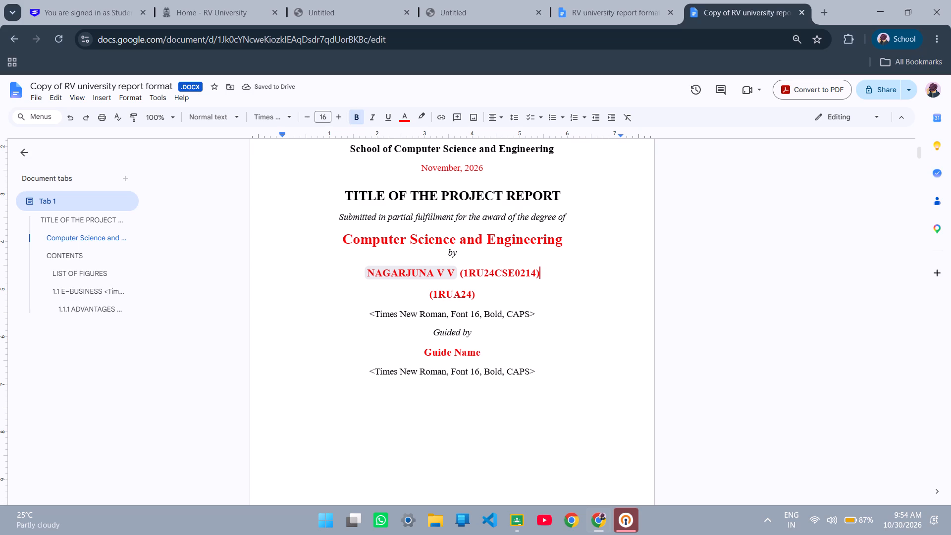
Delete the partial USN and its parentheses from the line below the candidate's name.
left_click_drag(479, 299, 437, 298)
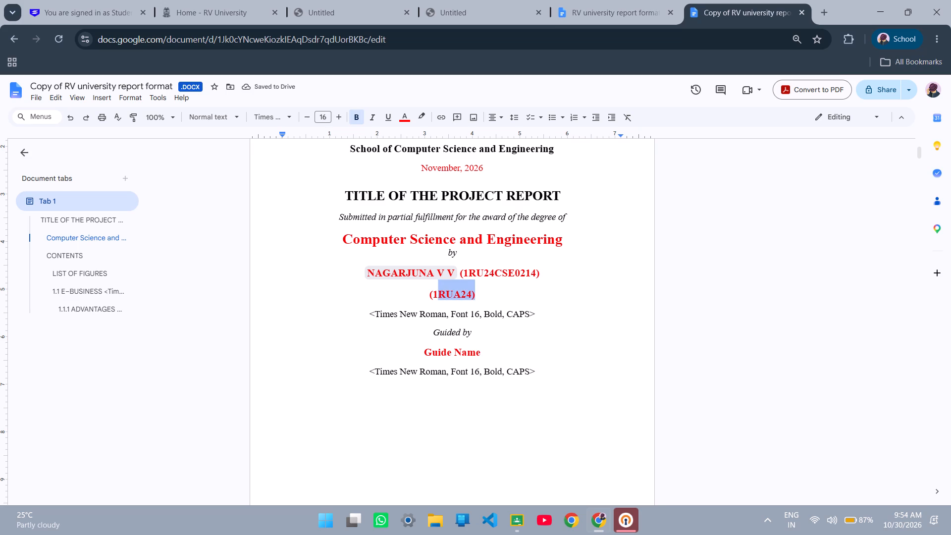
left_click_drag(437, 298, 432, 292)
key("BackSpace")
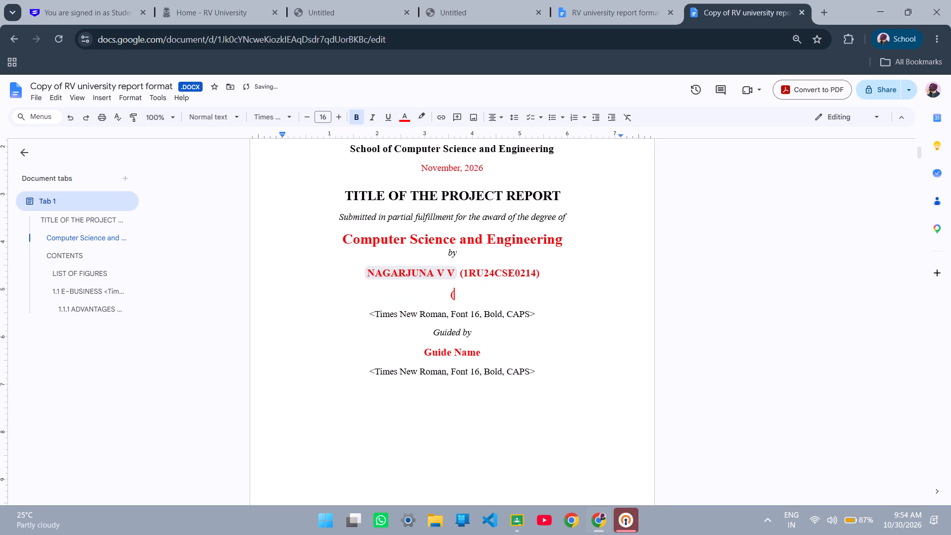
key("BackSpace")
Copy the candidate's name and USN line and paste it three times below the original on the cover page.
double_click(422, 271)
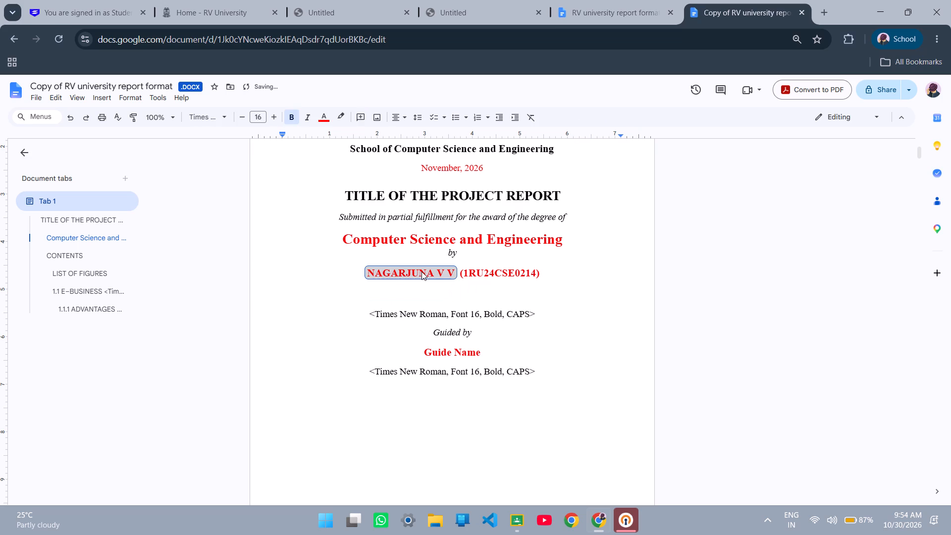
left_click(462, 273)
double_click(462, 273)
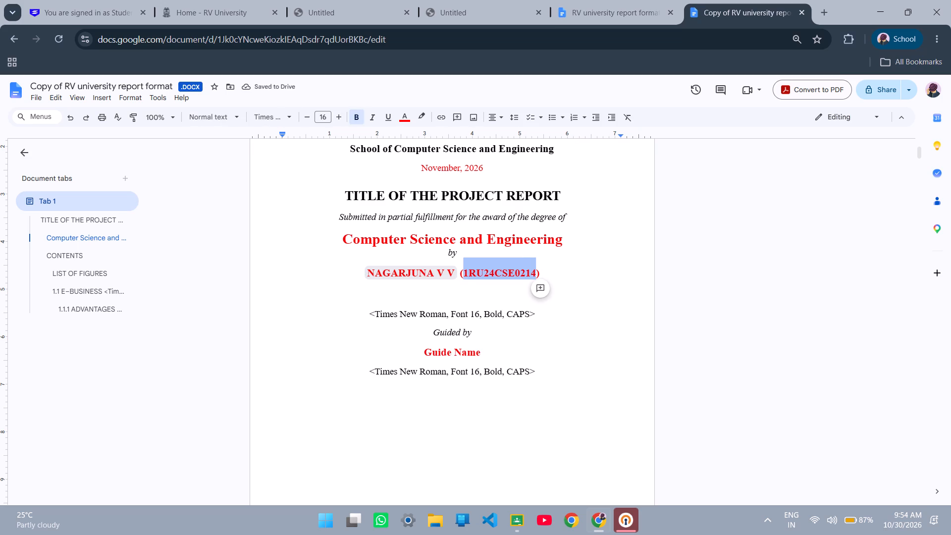
left_click(462, 273)
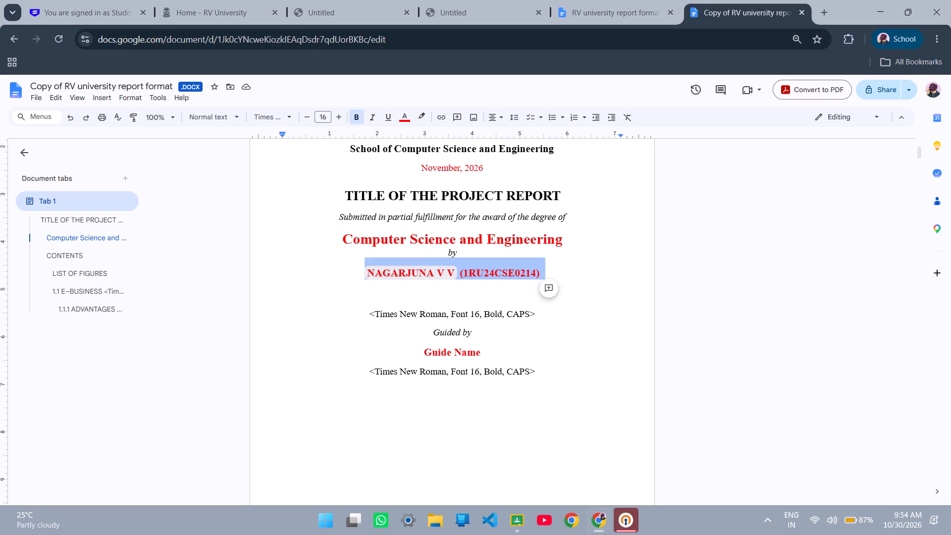
key("ctrl+c")
left_click(438, 294)
key("ctrl+v")
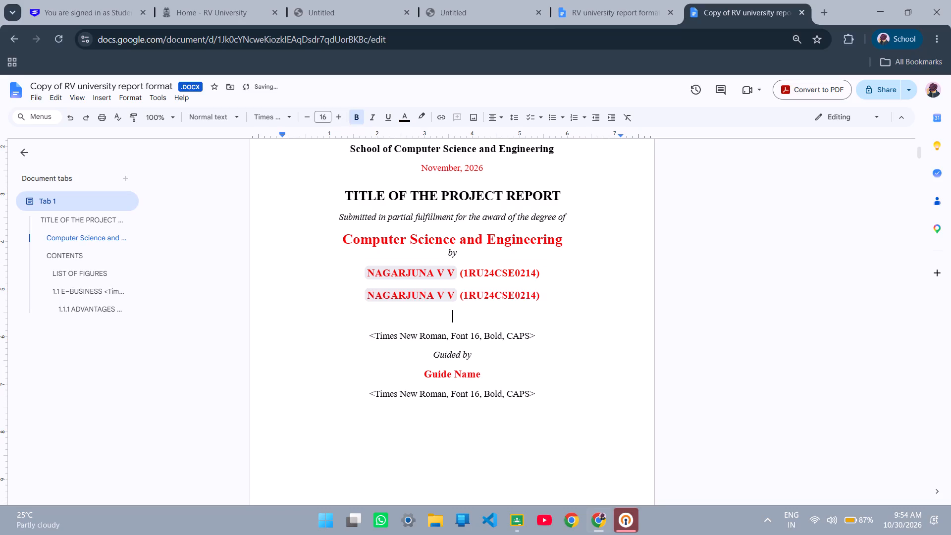
key("ctrl+v")
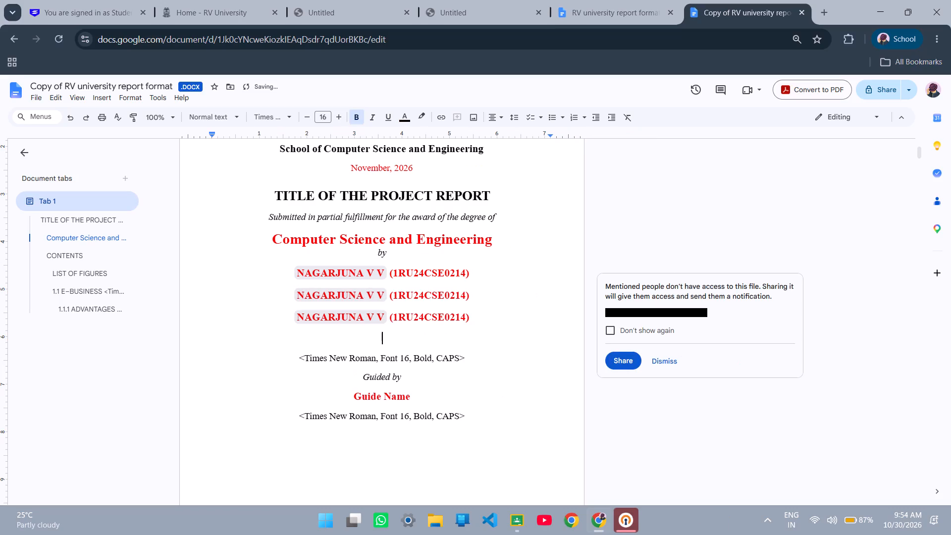
key("ctrl+v")
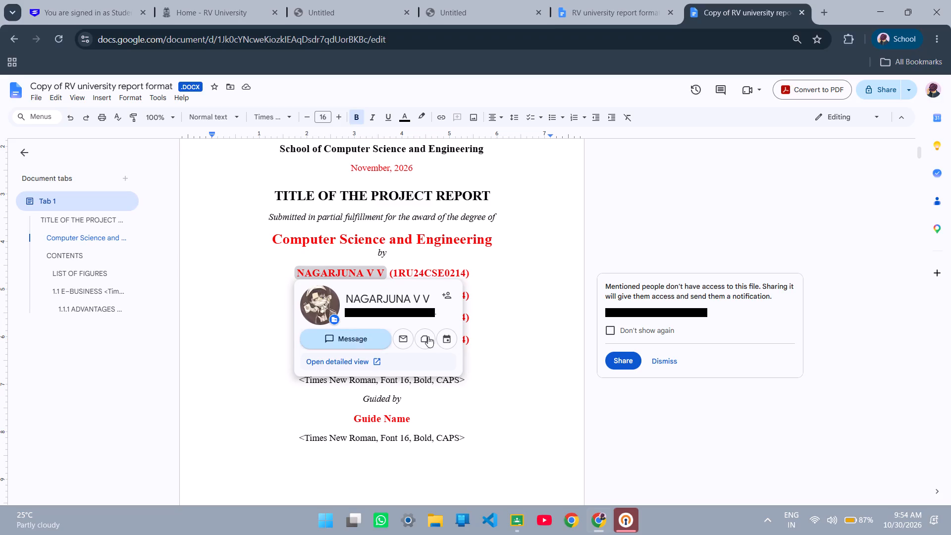
Dismiss the prompt about sharing the file with mentioned people, choosing not to show it again.
left_click(612, 327)
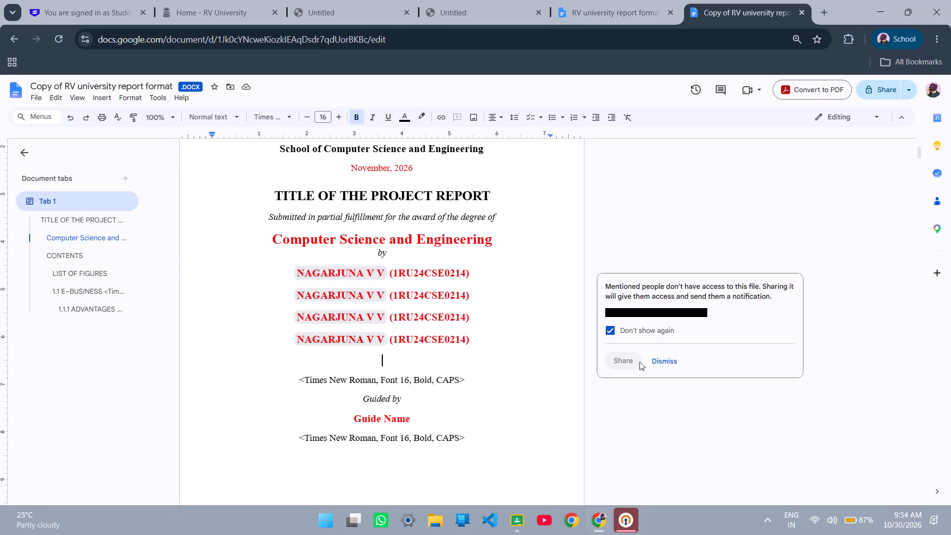
left_click(657, 362)
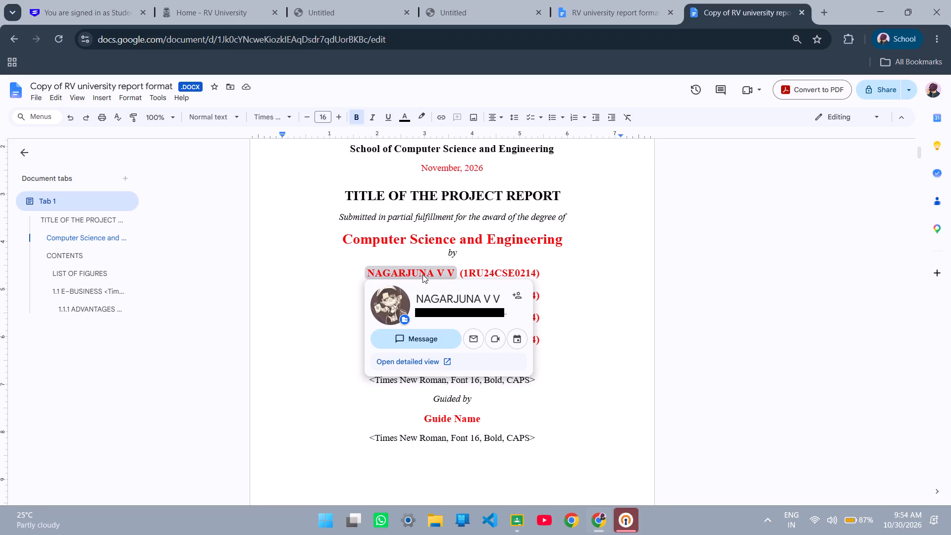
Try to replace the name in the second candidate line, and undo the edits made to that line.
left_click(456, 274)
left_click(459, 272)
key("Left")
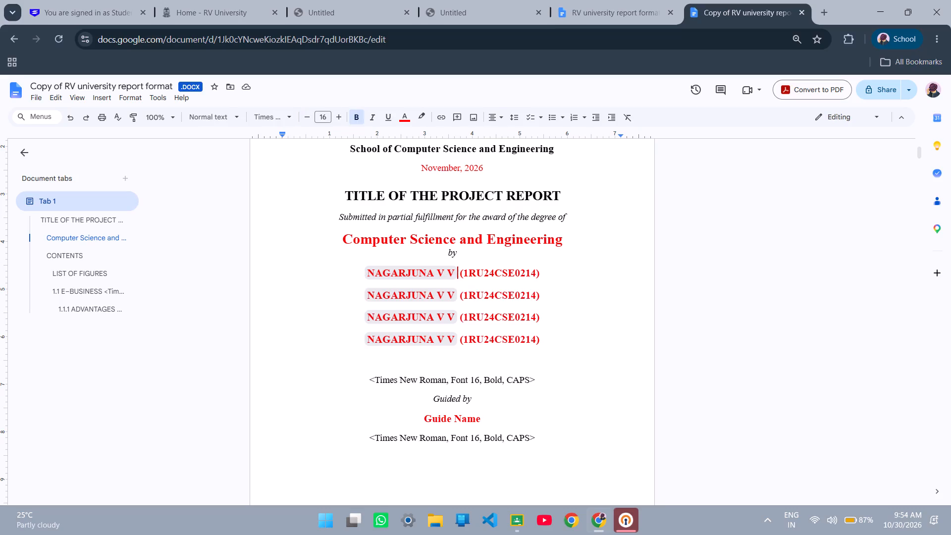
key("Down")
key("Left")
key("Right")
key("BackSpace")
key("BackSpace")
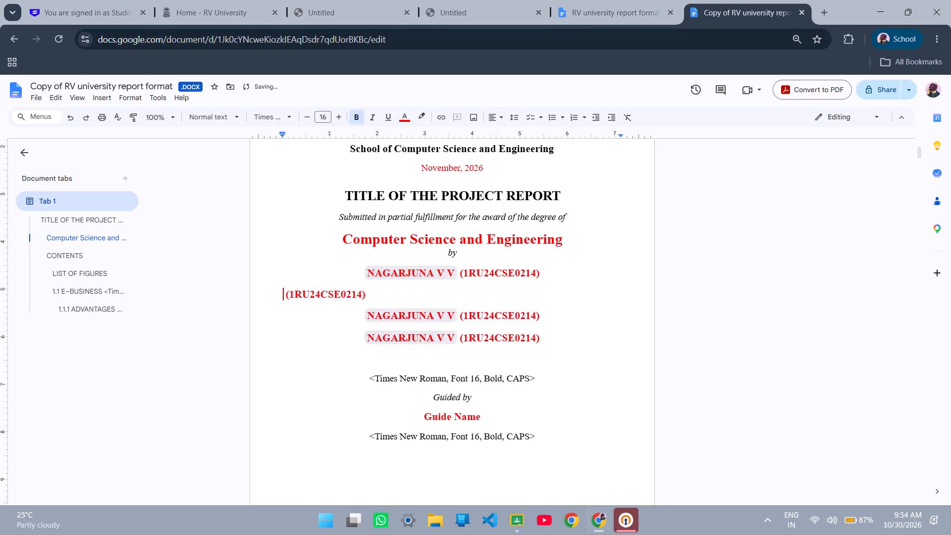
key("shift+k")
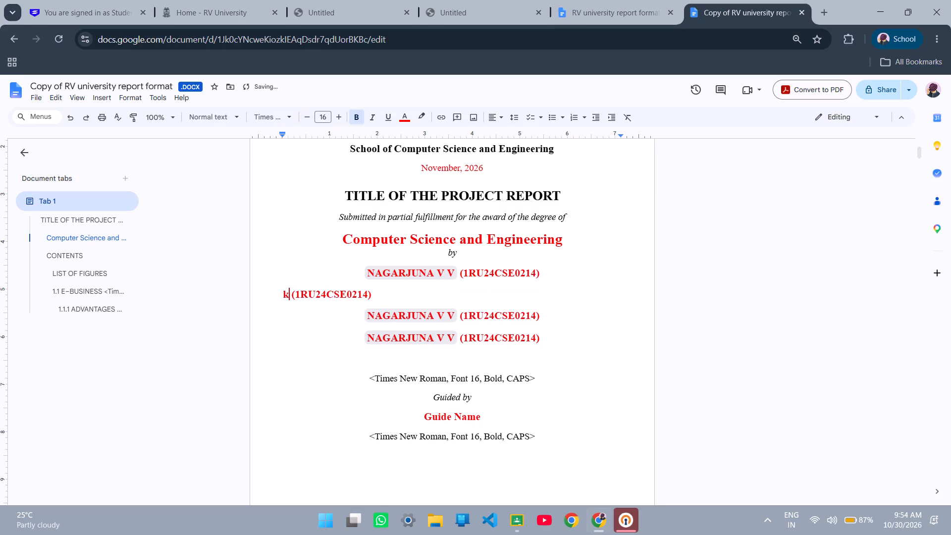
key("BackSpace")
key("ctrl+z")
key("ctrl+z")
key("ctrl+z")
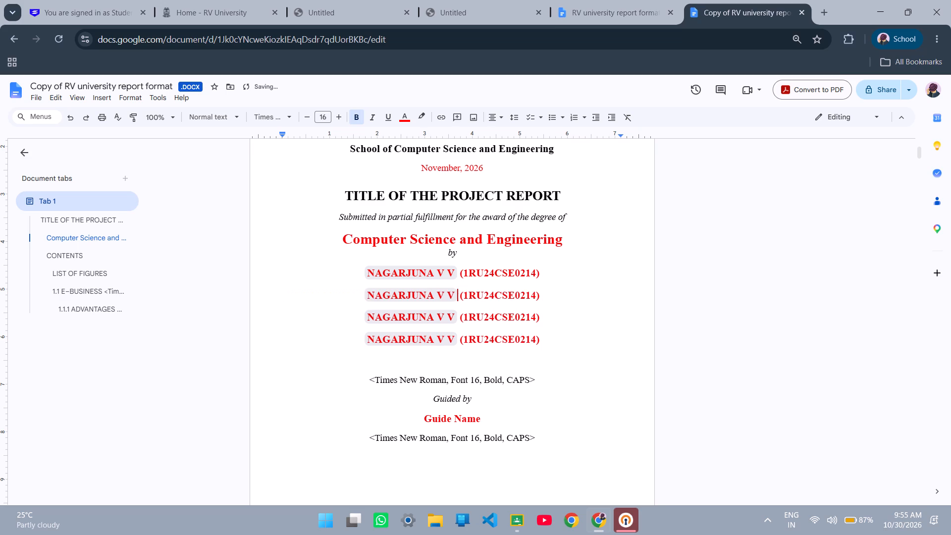
Replace the name in the second candidate line with the second team member's name, keeping the line centred.
key("Left")
key("Right")
key("BackSpace")
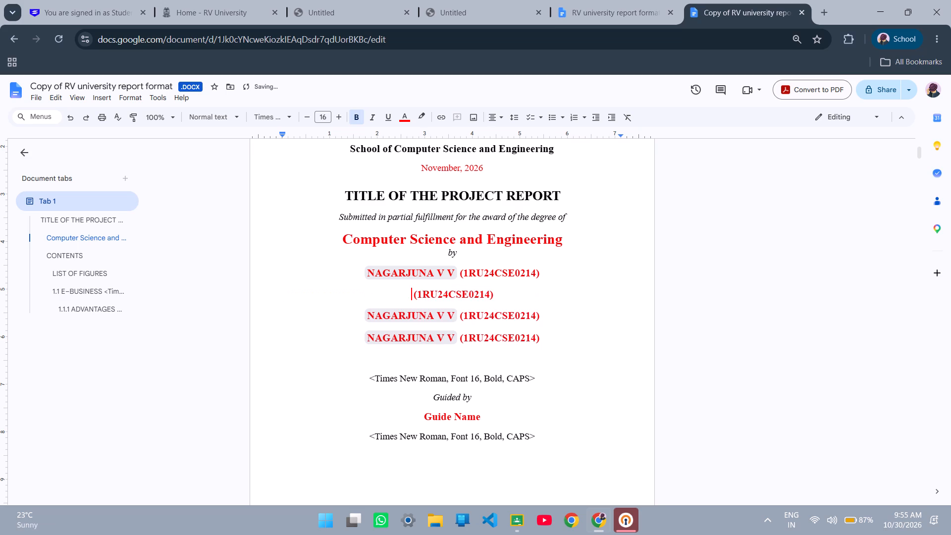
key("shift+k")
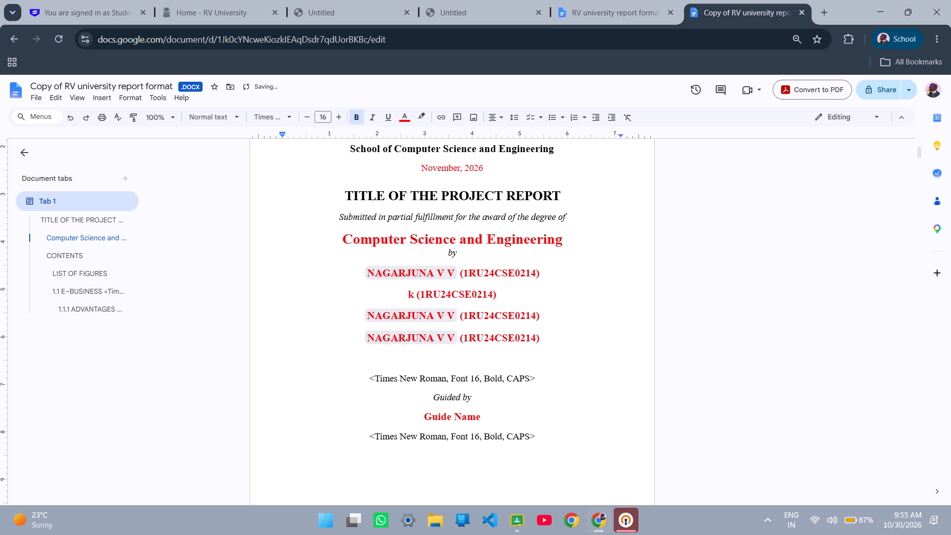
key("BackSpace")
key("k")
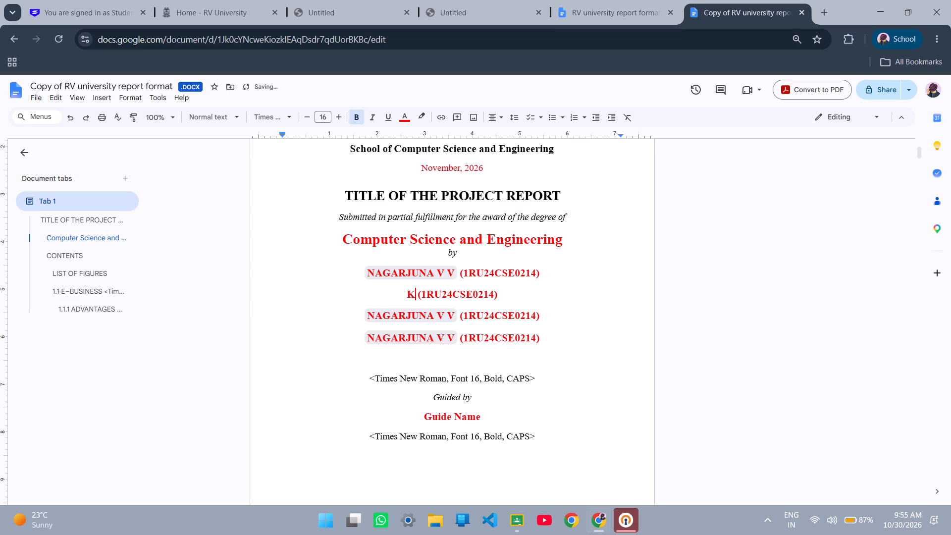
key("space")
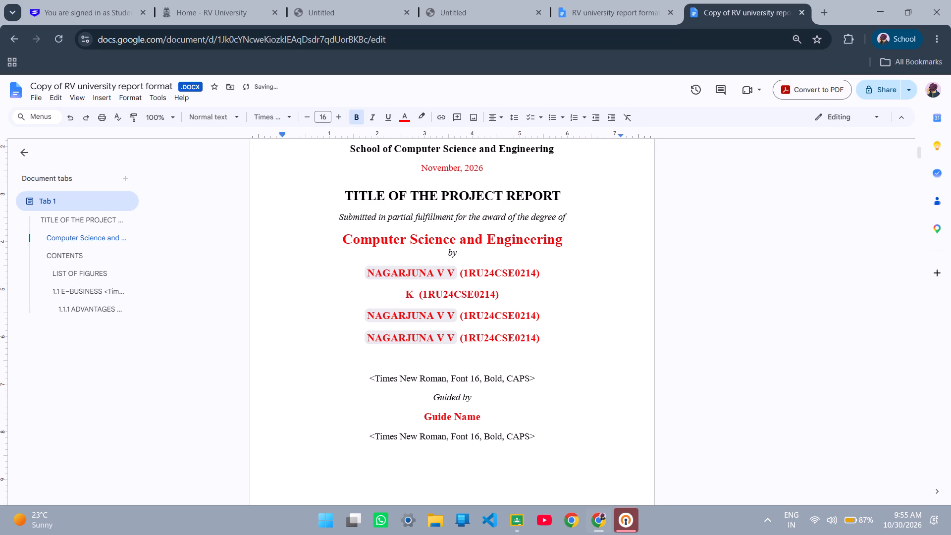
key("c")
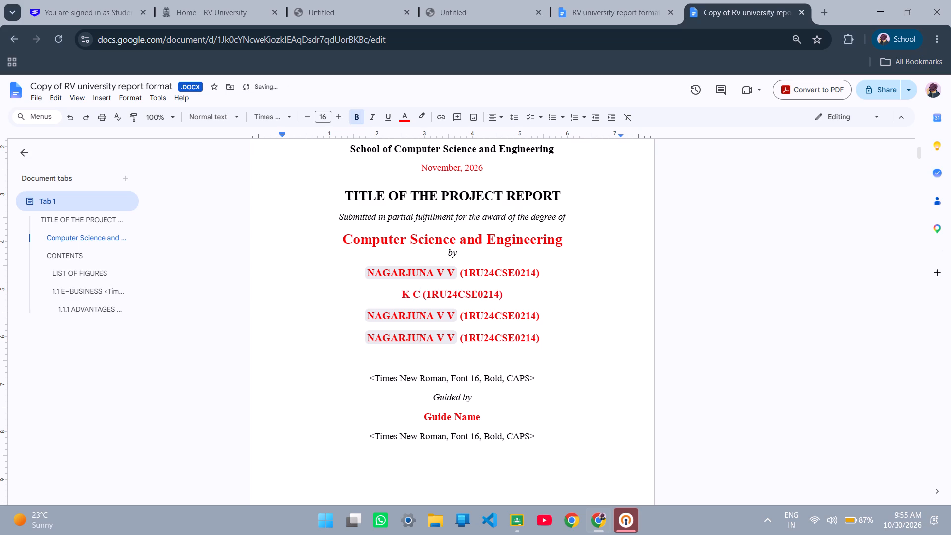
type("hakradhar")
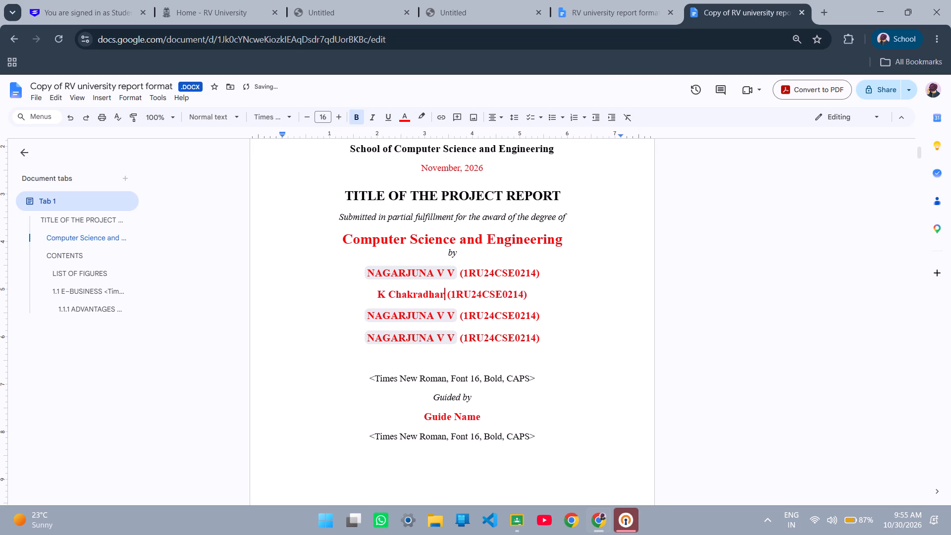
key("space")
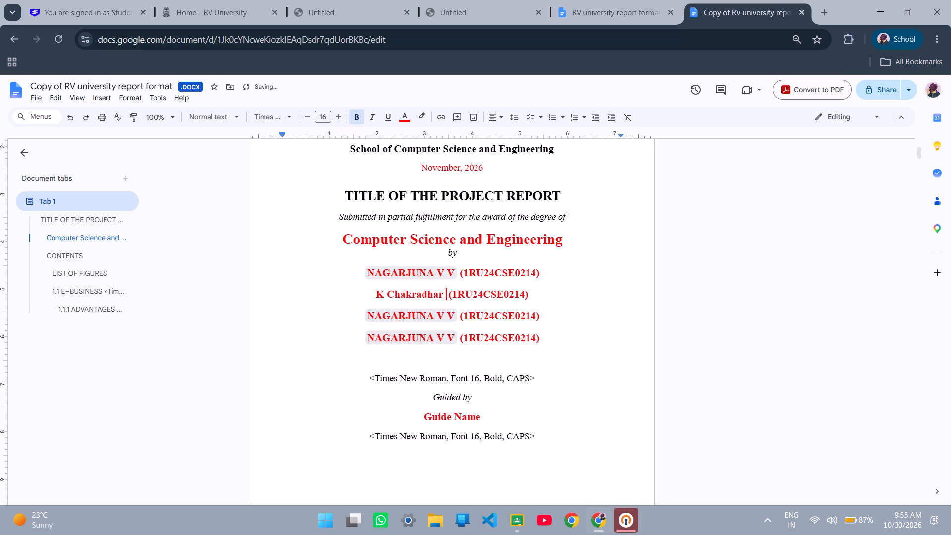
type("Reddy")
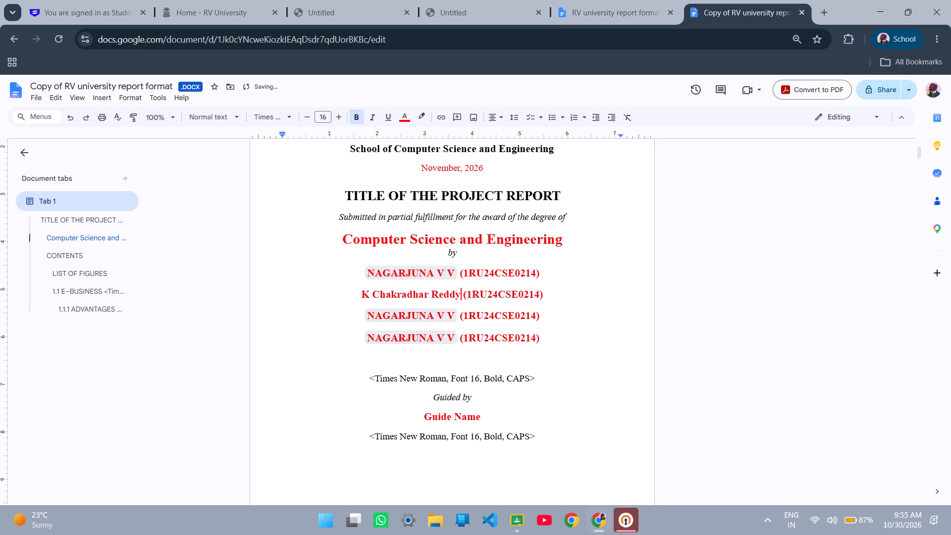
Replace the last two digits of the USN in the first candidate line with that team member's own digits.
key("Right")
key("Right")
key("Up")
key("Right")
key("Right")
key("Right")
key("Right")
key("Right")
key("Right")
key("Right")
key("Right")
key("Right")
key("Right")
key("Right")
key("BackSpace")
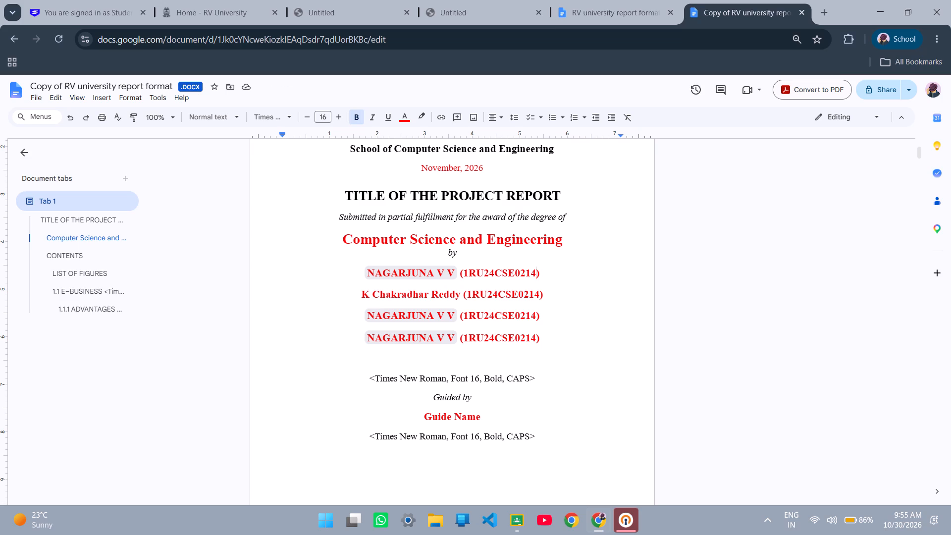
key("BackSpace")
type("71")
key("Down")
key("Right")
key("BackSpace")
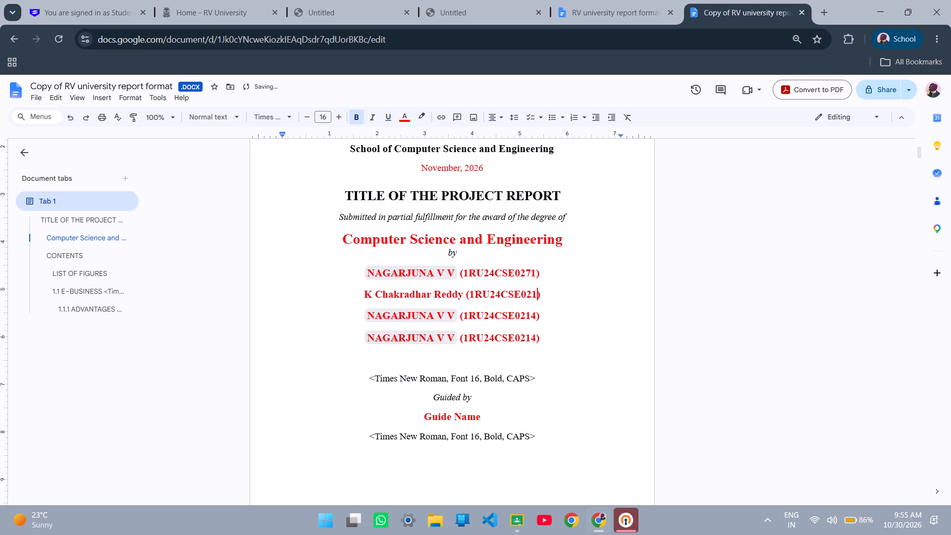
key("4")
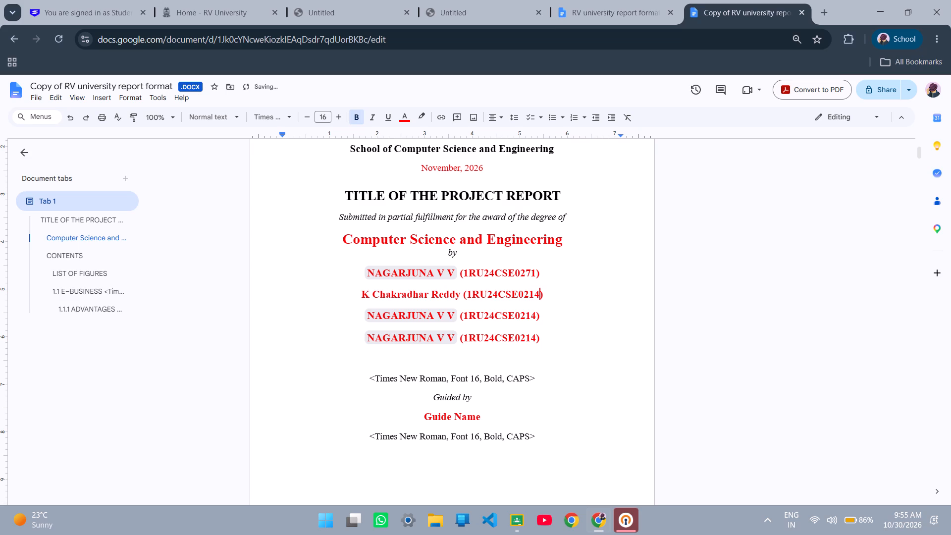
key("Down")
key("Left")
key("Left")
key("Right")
Expand the leading initial in the second candidate line into the team member's full surname.
left_click(370, 293)
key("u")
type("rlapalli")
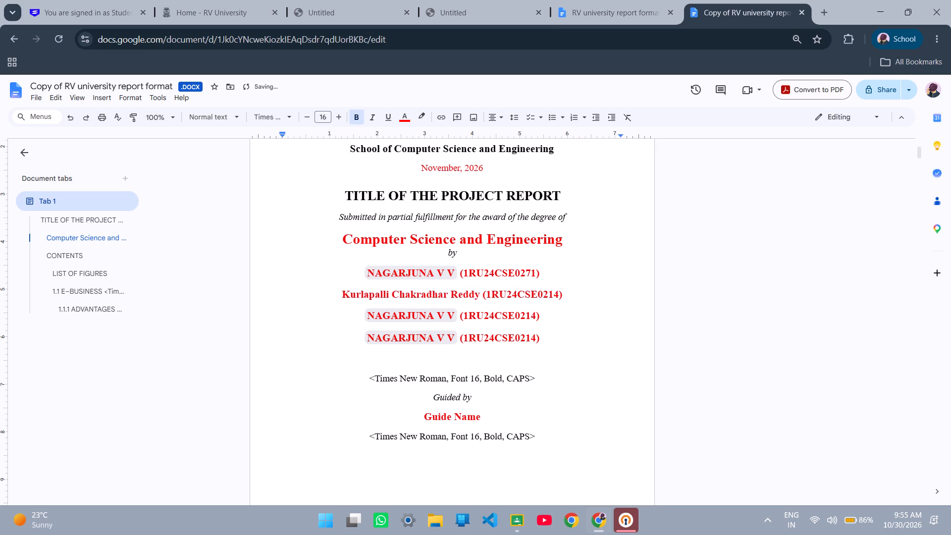
Replace the last two digits of the USN in the third candidate line with the third team member's digits.
left_click(536, 314)
key("BackSpace")
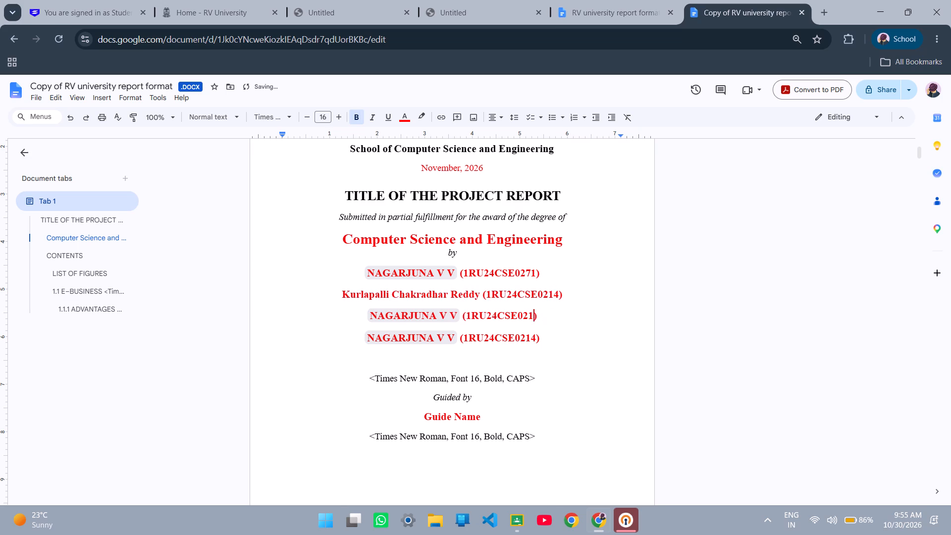
key("BackSpace")
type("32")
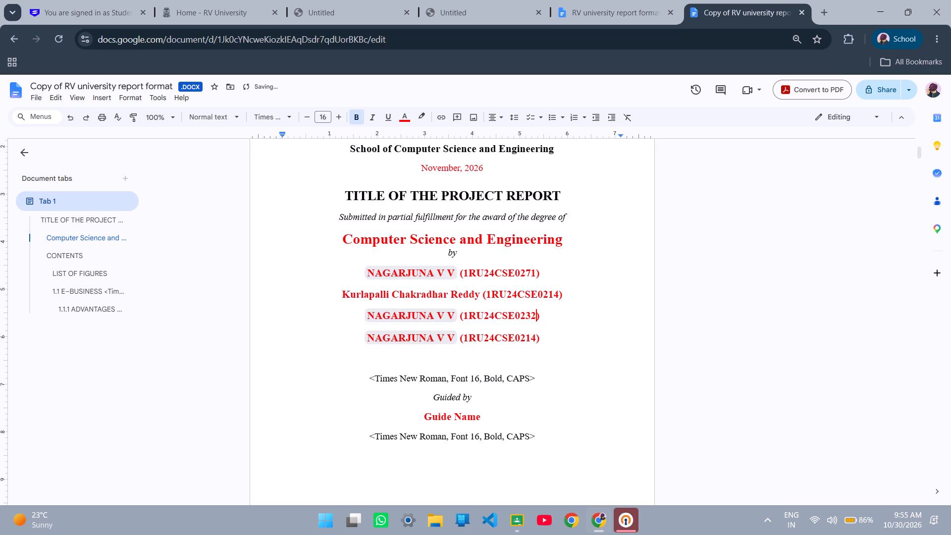
Remove the copied name in front of the USN in the third candidate line.
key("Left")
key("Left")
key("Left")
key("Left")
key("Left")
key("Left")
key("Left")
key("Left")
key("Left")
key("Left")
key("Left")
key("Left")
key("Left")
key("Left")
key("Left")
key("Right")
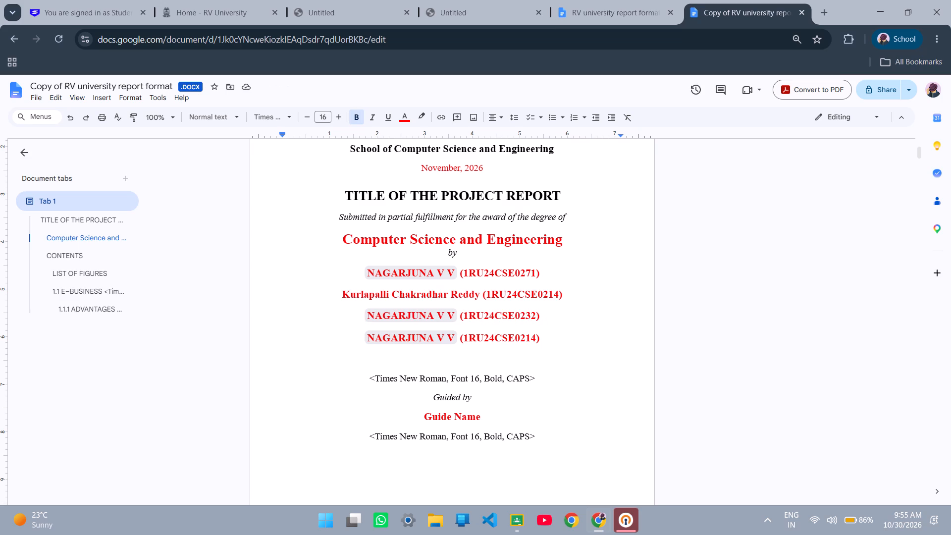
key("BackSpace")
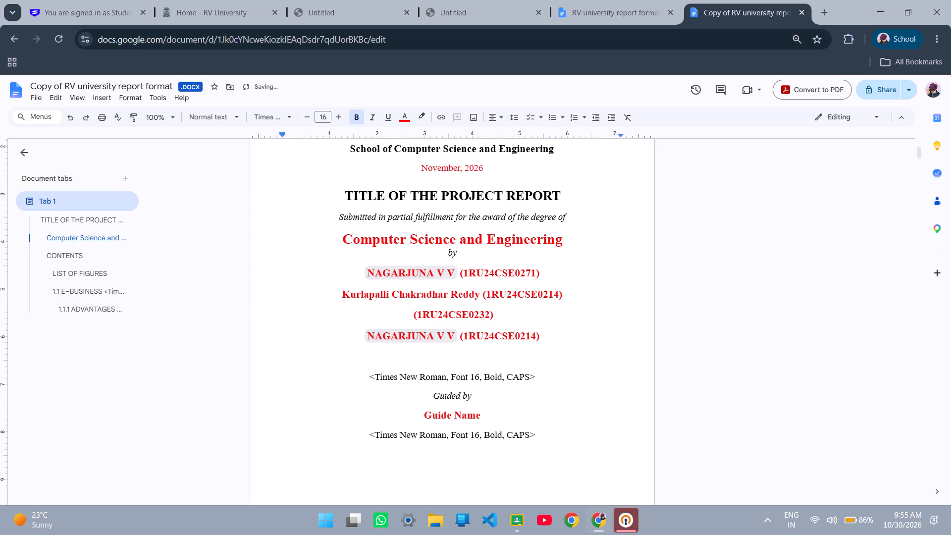
Enter the third team member's full name in front of the USN in the third candidate line.
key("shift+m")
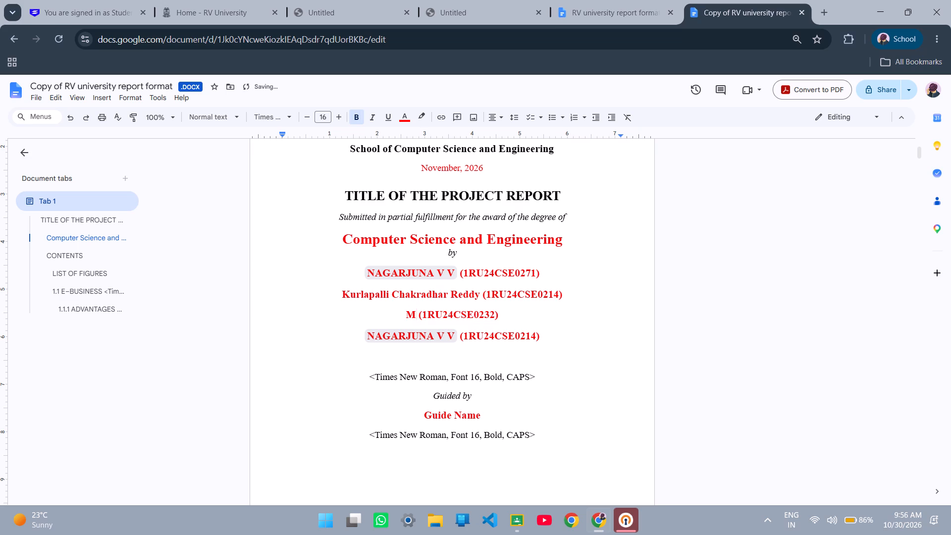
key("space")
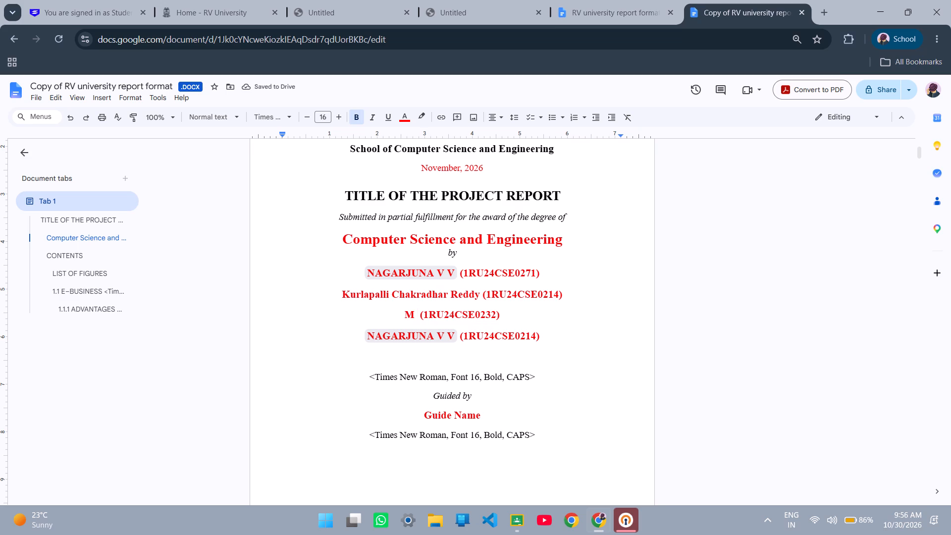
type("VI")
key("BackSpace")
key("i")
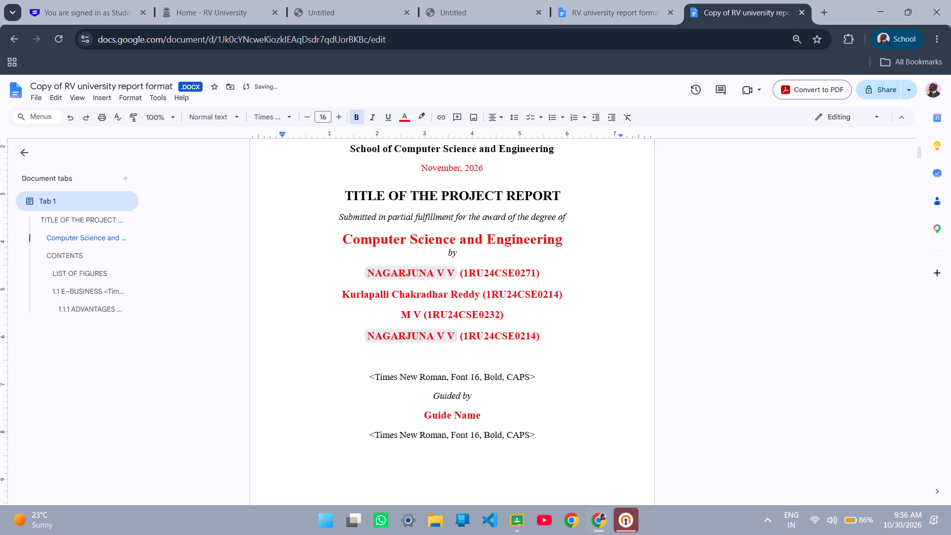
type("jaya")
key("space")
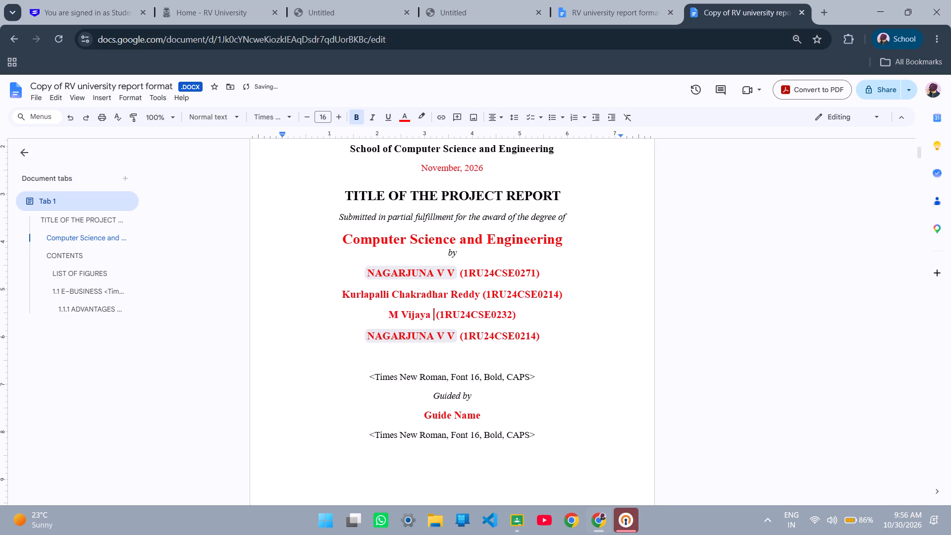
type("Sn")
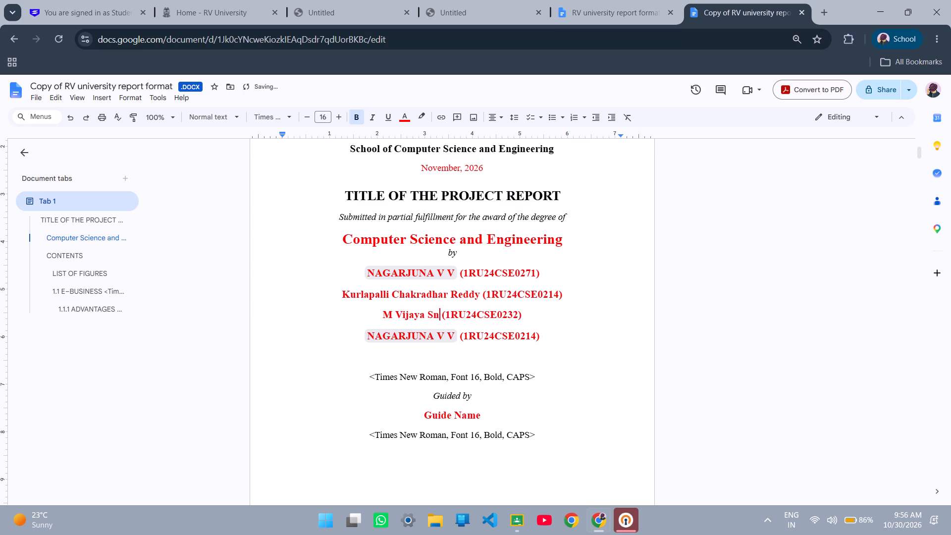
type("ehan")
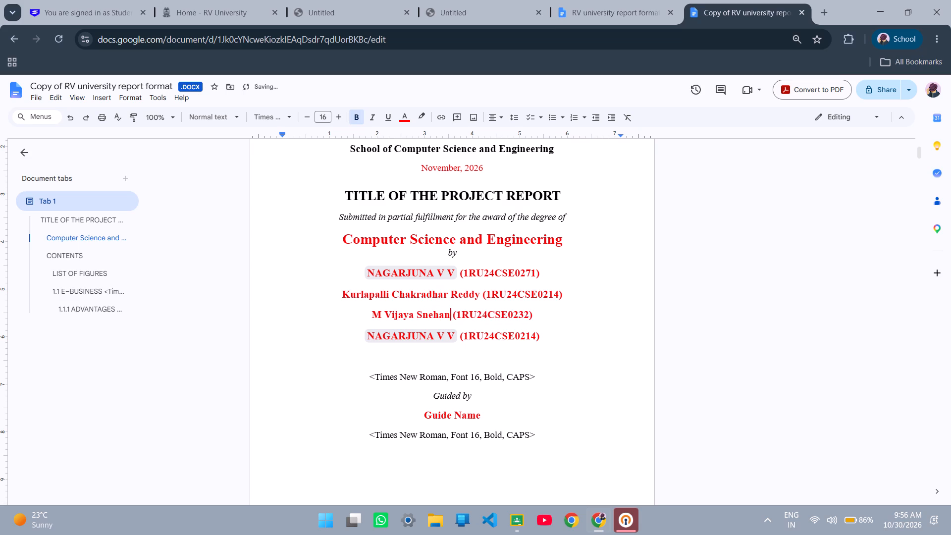
Place the cursor within the USN of the fourth candidate line and switch to WhatsApp.
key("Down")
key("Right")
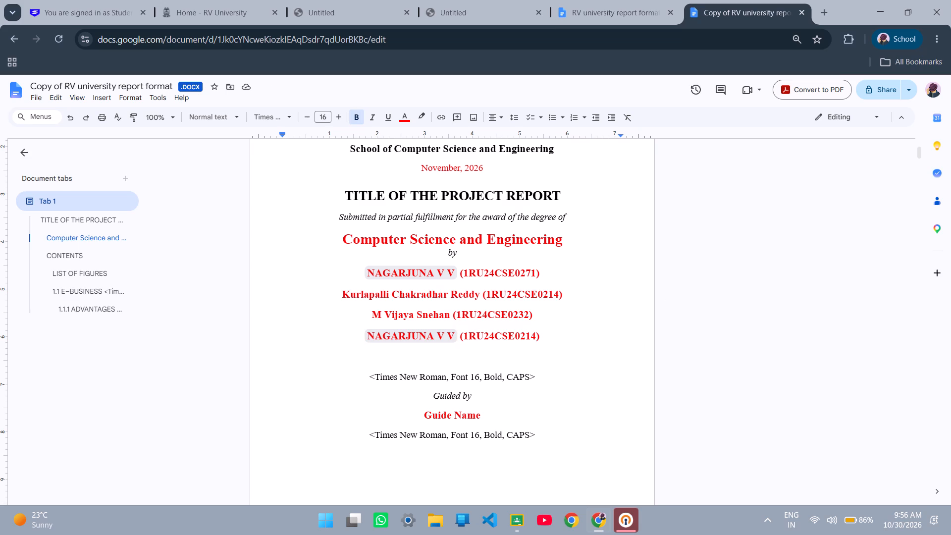
left_click(535, 333)
left_click(377, 529)
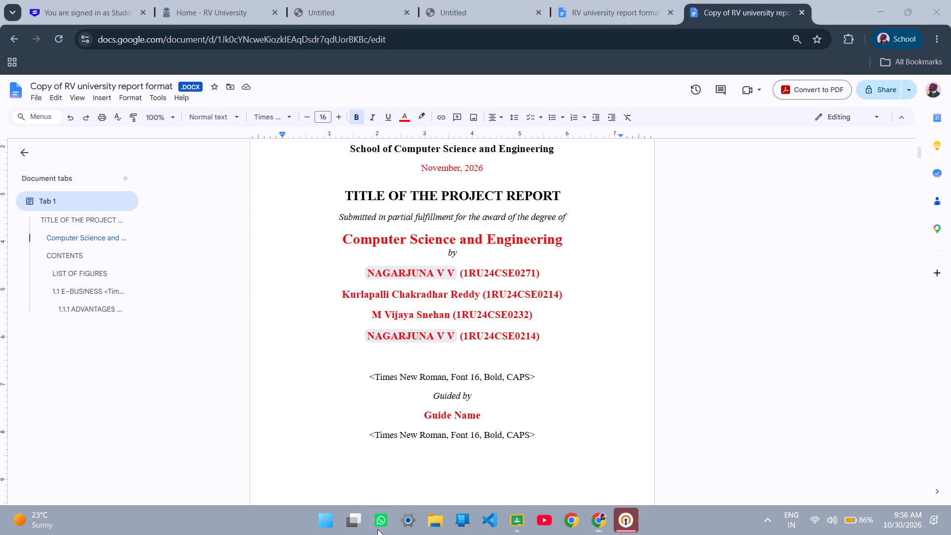
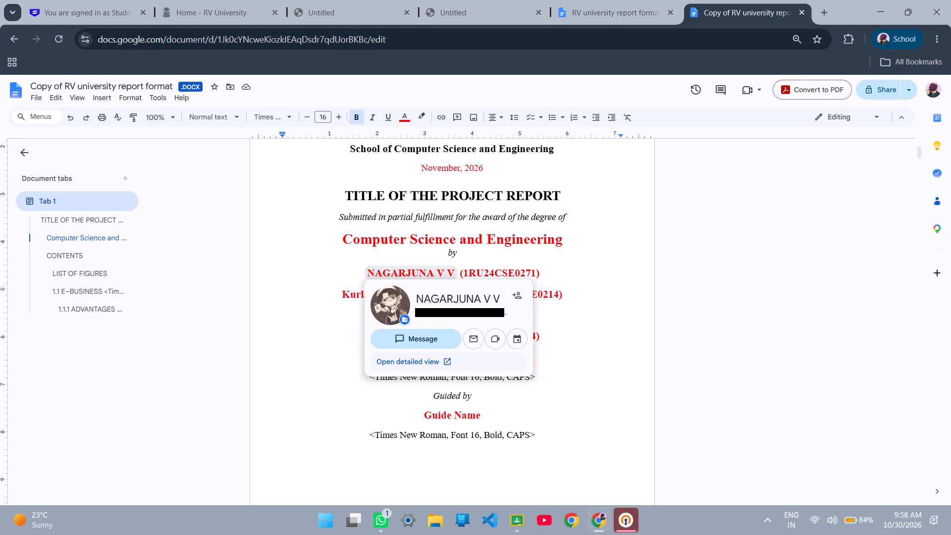
Replace the last two digits of the USN in the fourth candidate line with the fourth team member's digits.
left_click(320, 326)
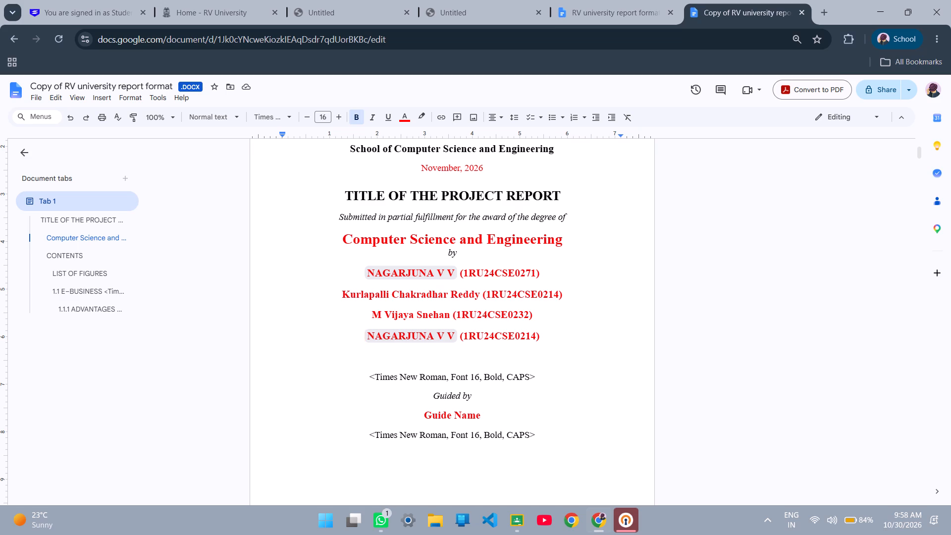
left_click(535, 334)
key("BackSpace")
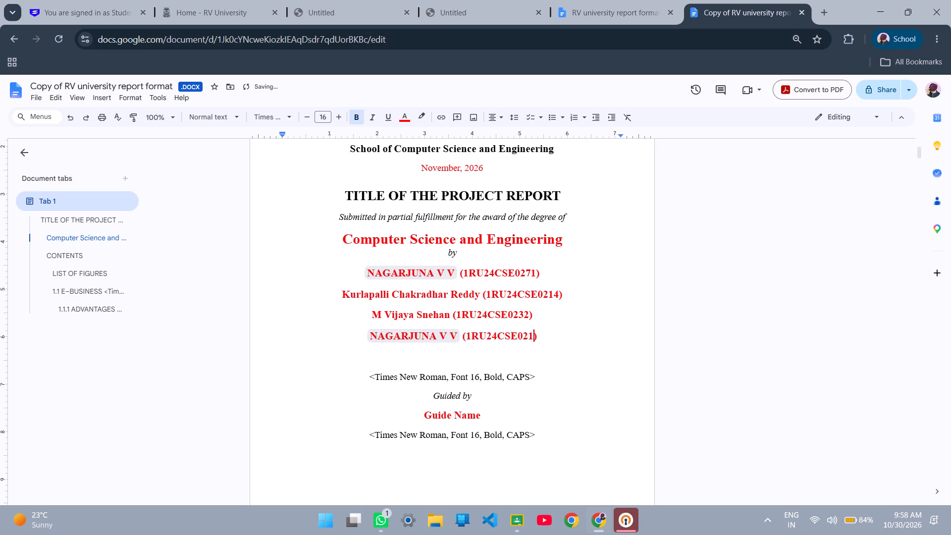
key("BackSpace")
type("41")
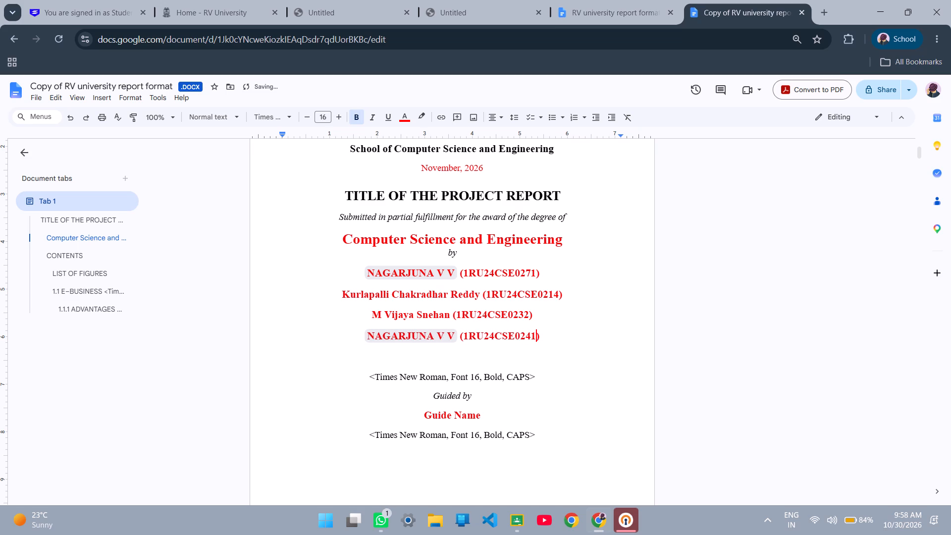
Remove the copied name in front of the USN in the fourth candidate line.
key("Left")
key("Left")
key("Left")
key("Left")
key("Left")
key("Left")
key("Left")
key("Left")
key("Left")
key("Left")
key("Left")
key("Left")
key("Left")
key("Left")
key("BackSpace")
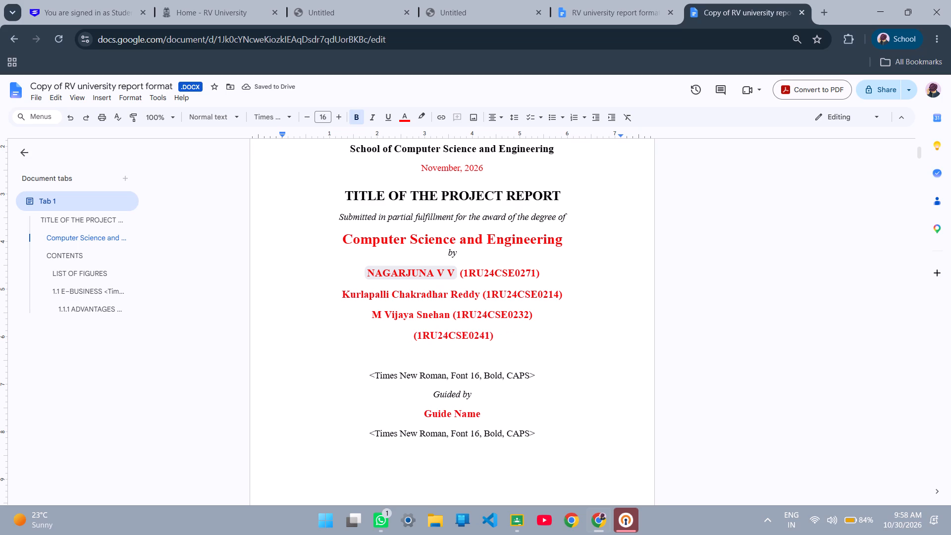
Enter the fourth team member's first name and initial in front of the USN in the last candidate line.
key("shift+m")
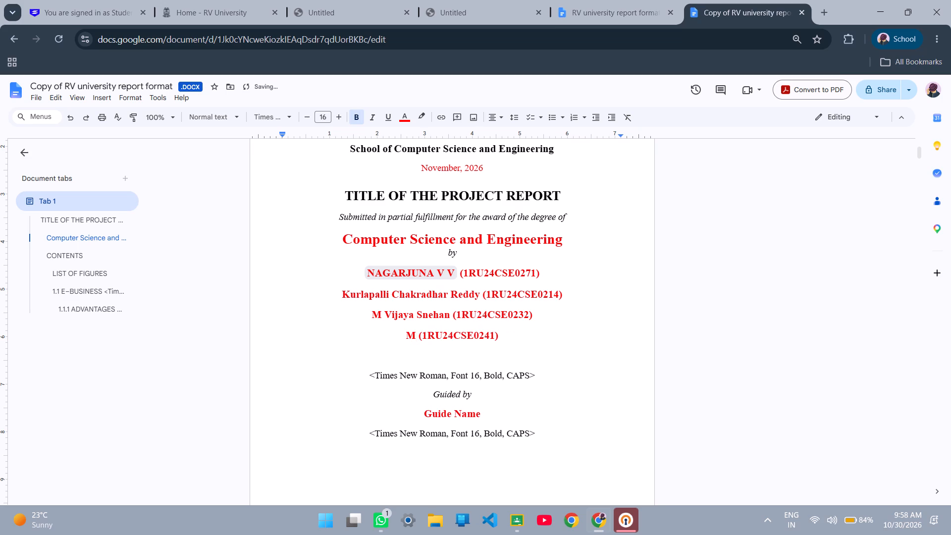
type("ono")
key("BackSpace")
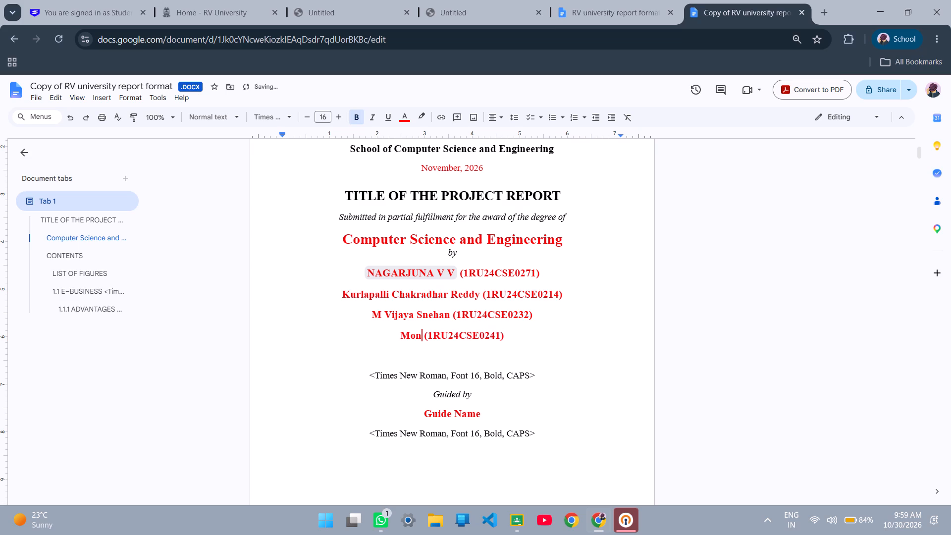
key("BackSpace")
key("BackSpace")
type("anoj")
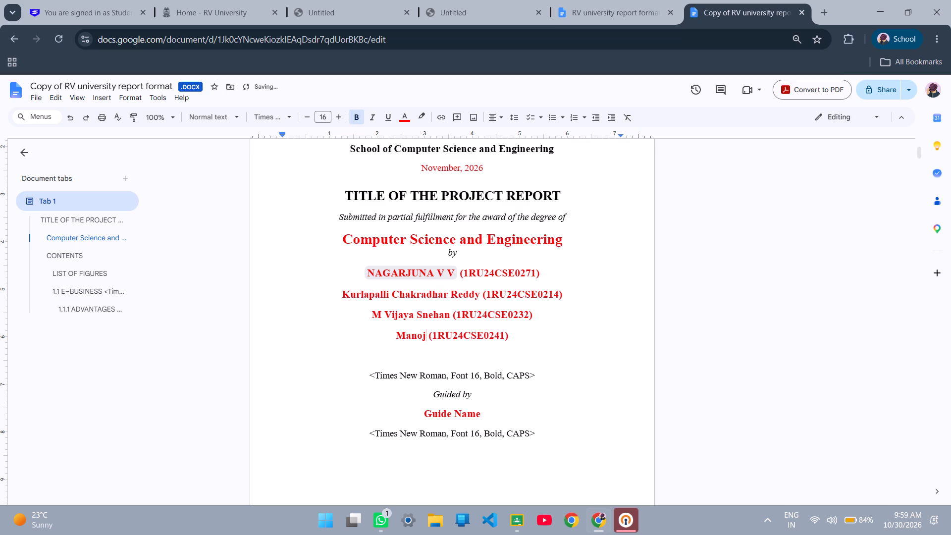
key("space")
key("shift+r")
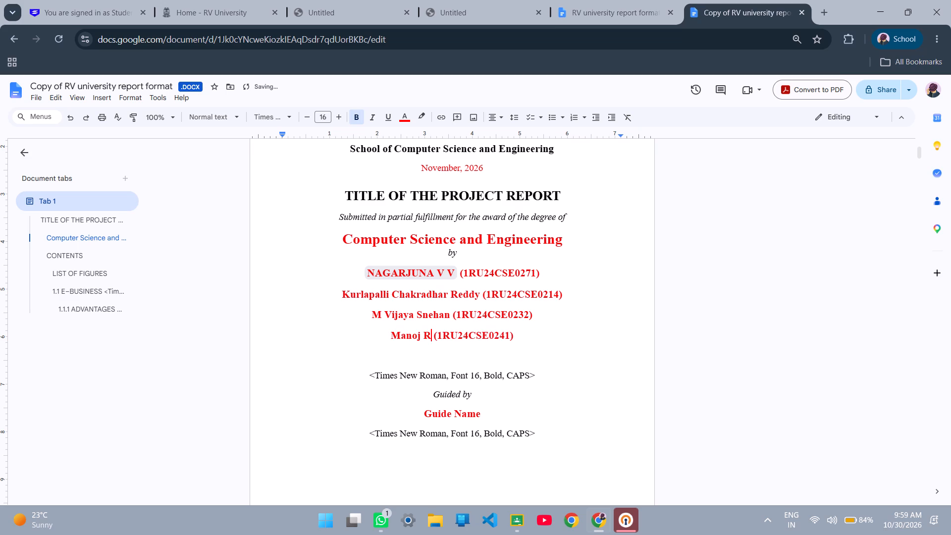
left_click(581, 351)
Paste the copied candidate line without formatting over the linked name in the first line and correct its USN's last two digits to 71.
right_click(447, 275)
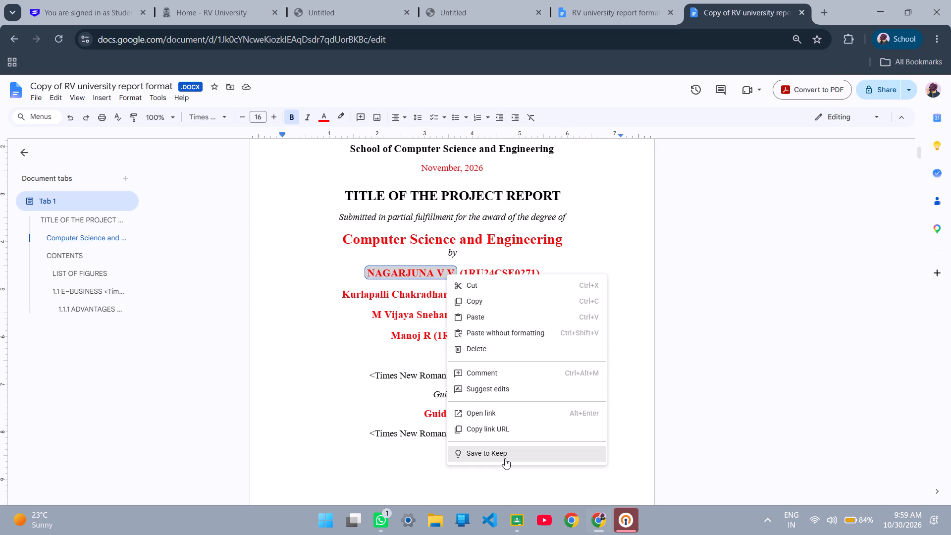
left_click(511, 333)
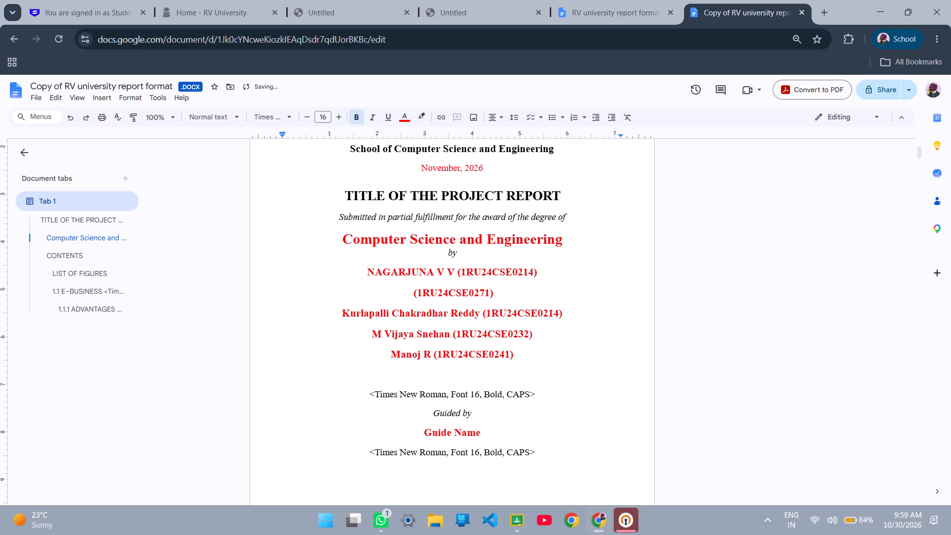
left_click(532, 273)
key("BackSpace")
key("BackSpace")
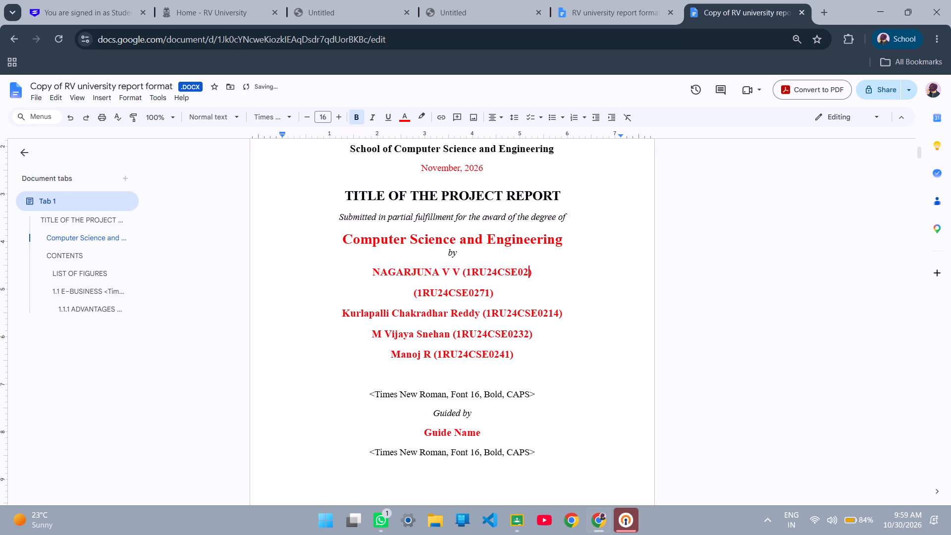
type("71")
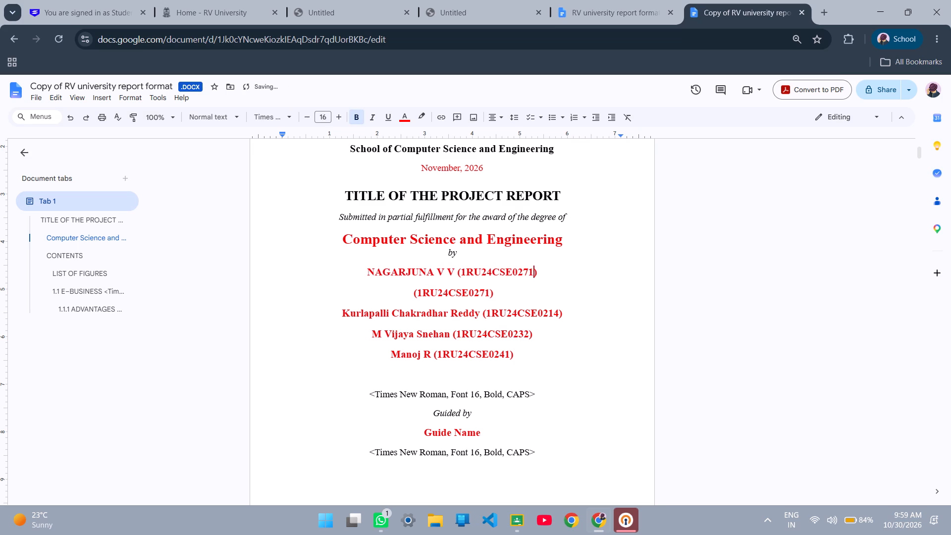
Delete the leftover USN-only line below the first candidate line.
left_click_drag(527, 290, 362, 295)
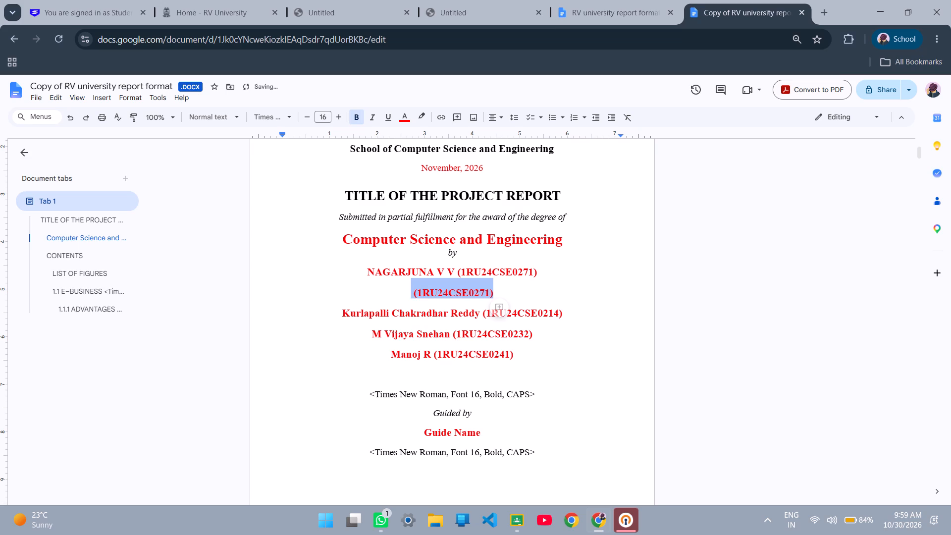
key("BackSpace")
key("BackSpace")
key("BackSpace")
key("BackSpace")
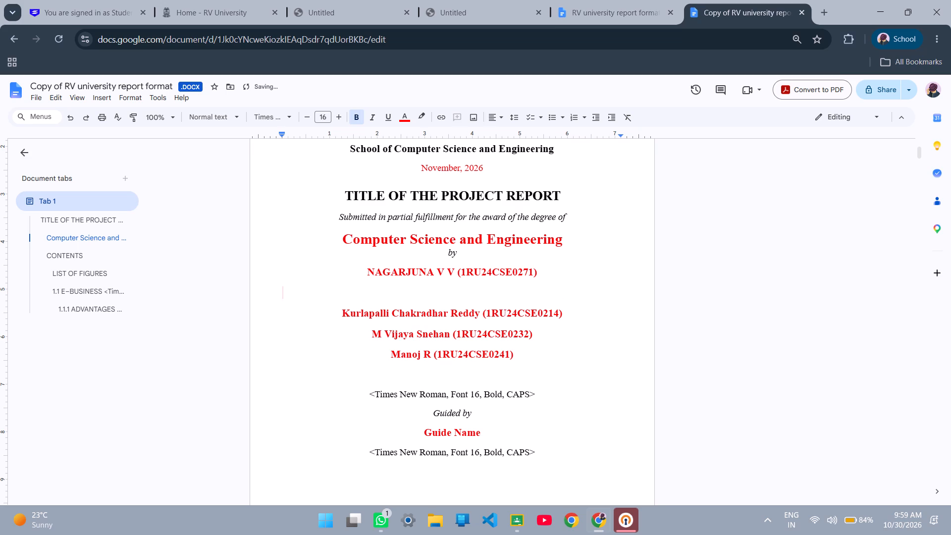
Check the candidate name style in the original report format and convert the second, third and fourth candidate lines to uppercase.
scroll(528, 356, "down", 1)
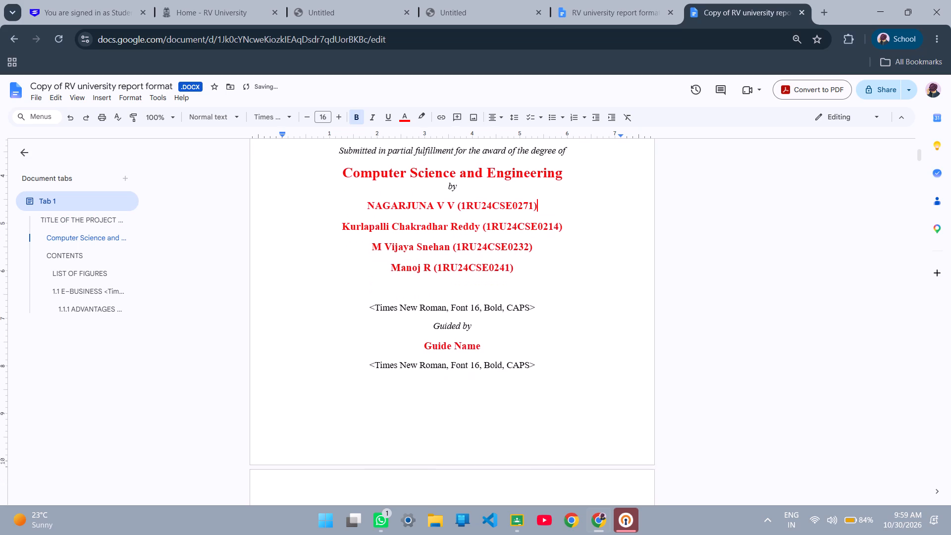
scroll(528, 356, "down", 1)
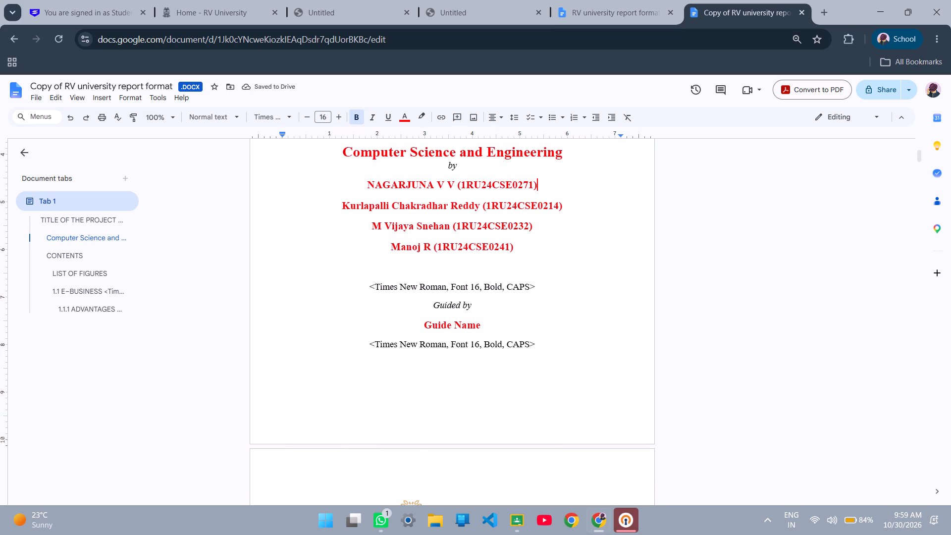
scroll(433, 230, "up", 1)
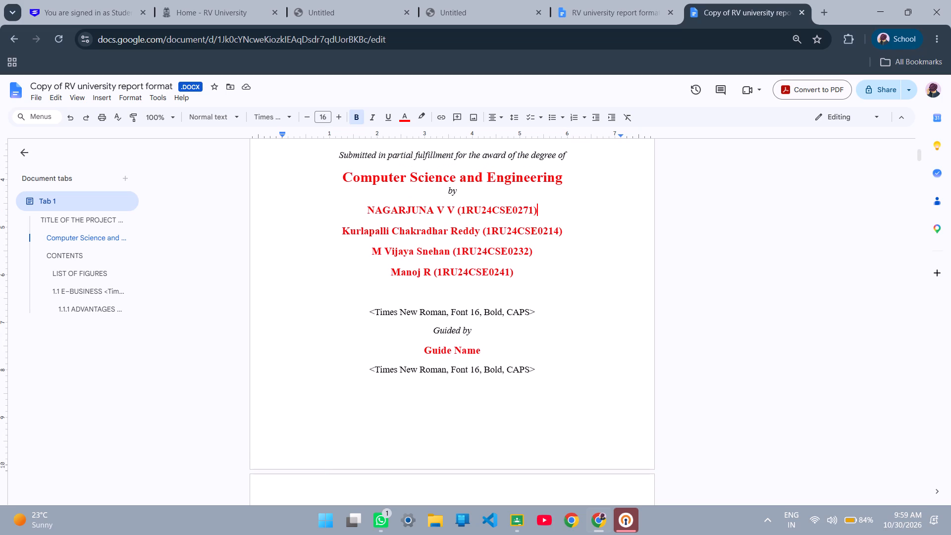
left_click(676, 0)
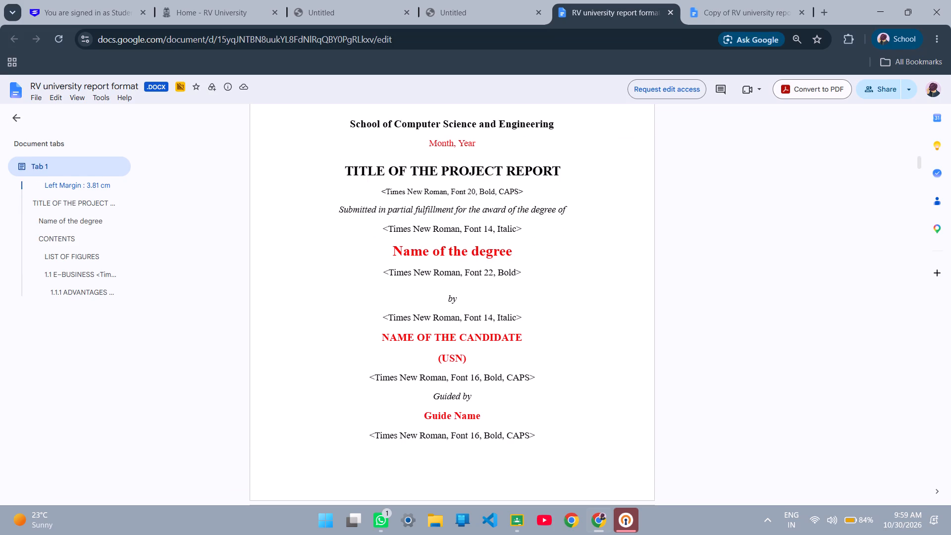
left_click(715, 0)
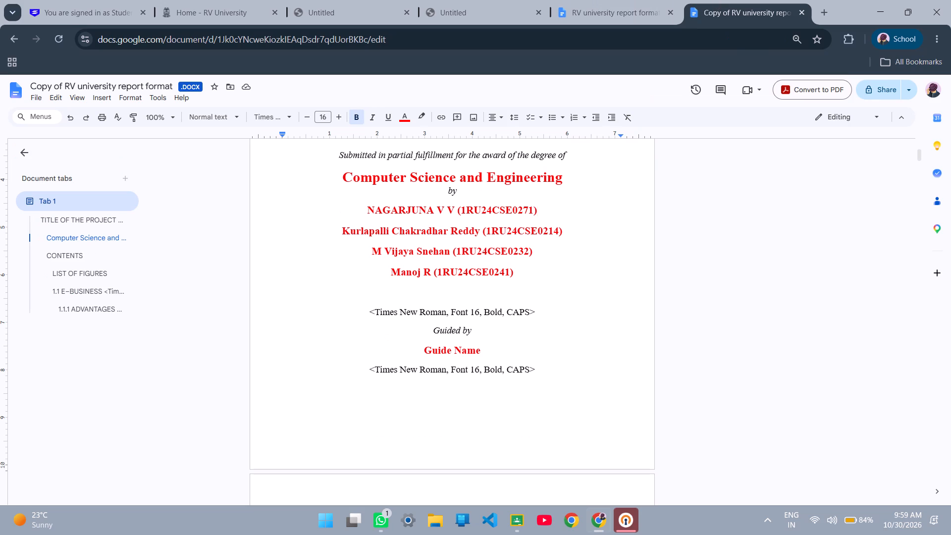
left_click_drag(478, 230, 347, 232)
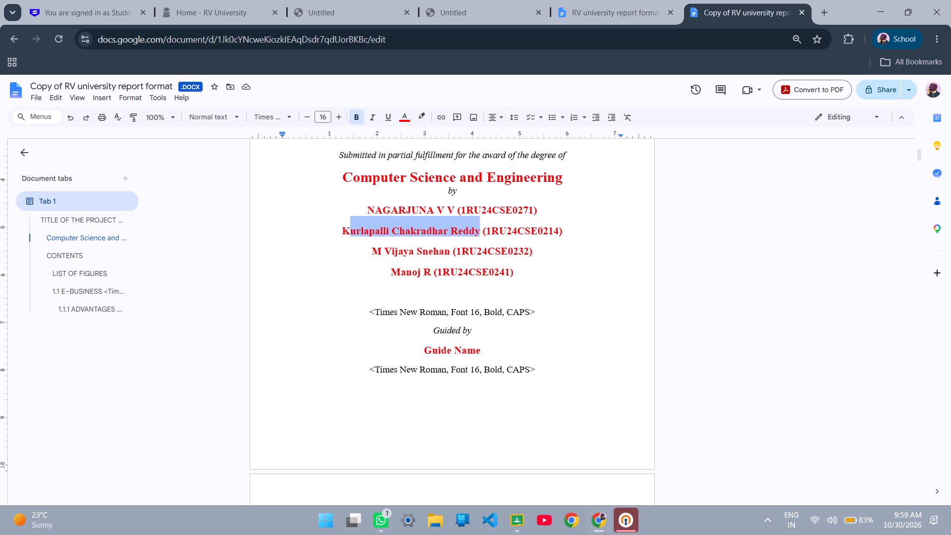
left_click_drag(347, 232, 343, 228)
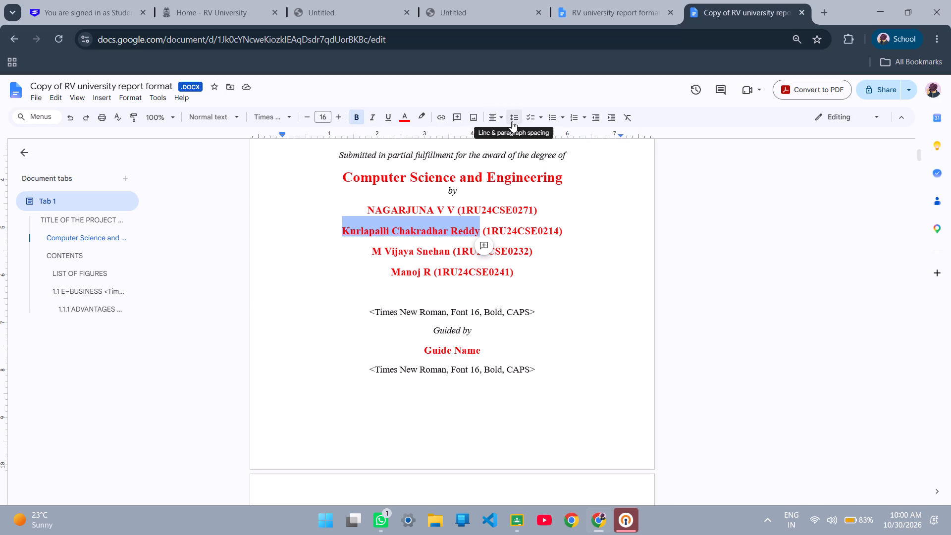
left_click(418, 231)
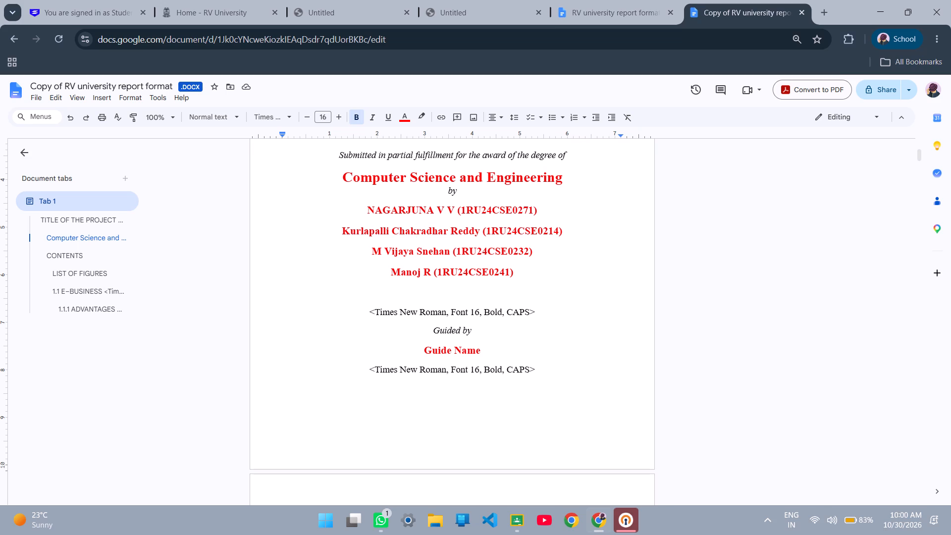
left_click_drag(331, 236, 577, 280)
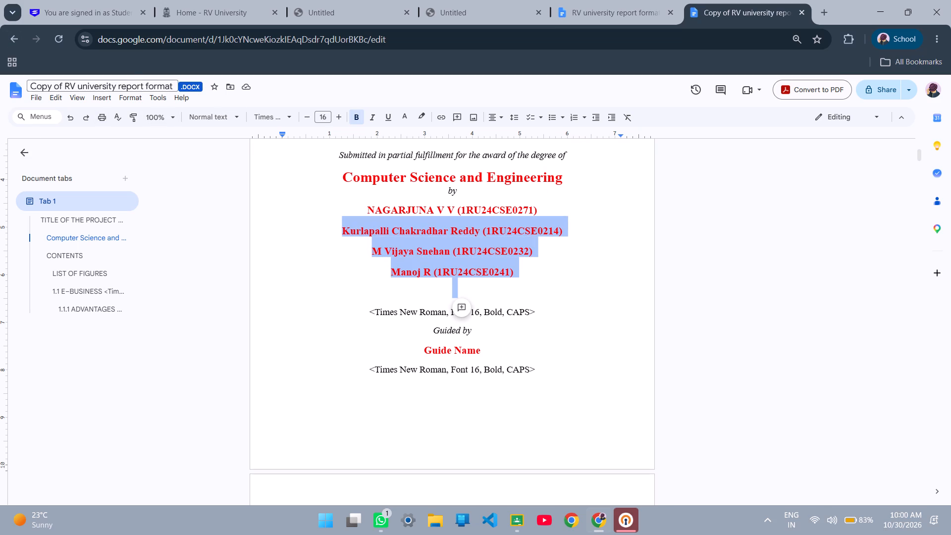
left_click(128, 101)
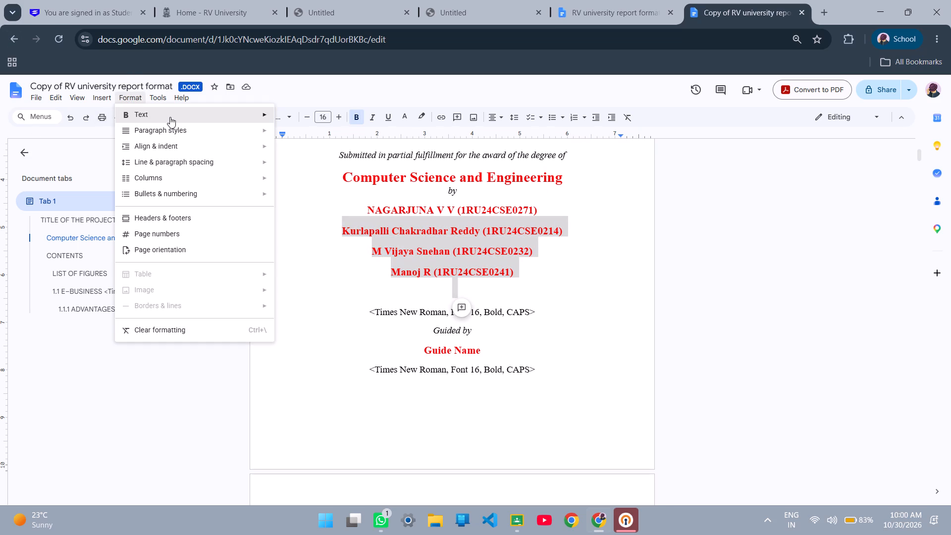
left_click(170, 117)
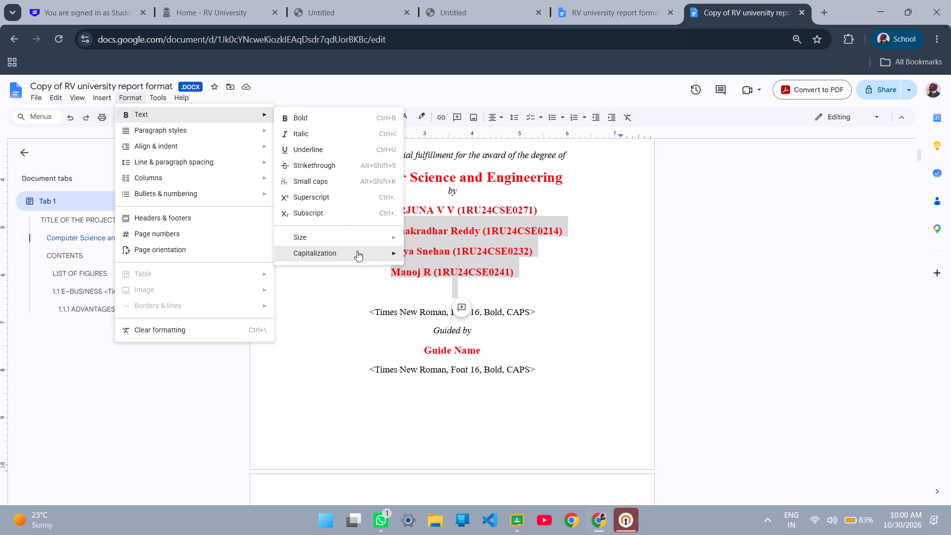
left_click(428, 272)
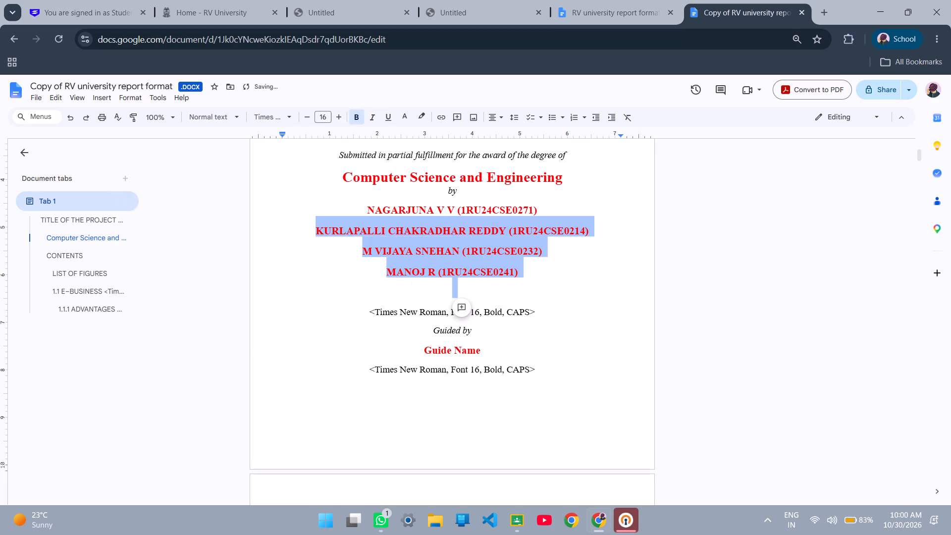
left_click(592, 262)
left_click(553, 293)
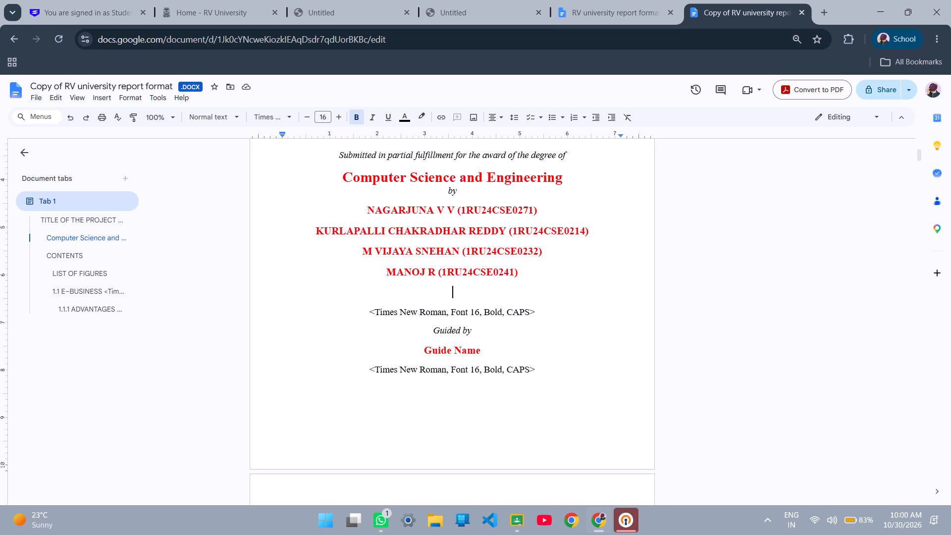
Delete the "<Times New Roman, Font 16, Bold, CAPS>" note above "Guided by" along with the empty lines under the last candidate.
left_click_drag(538, 312, 322, 302)
key("BackSpace")
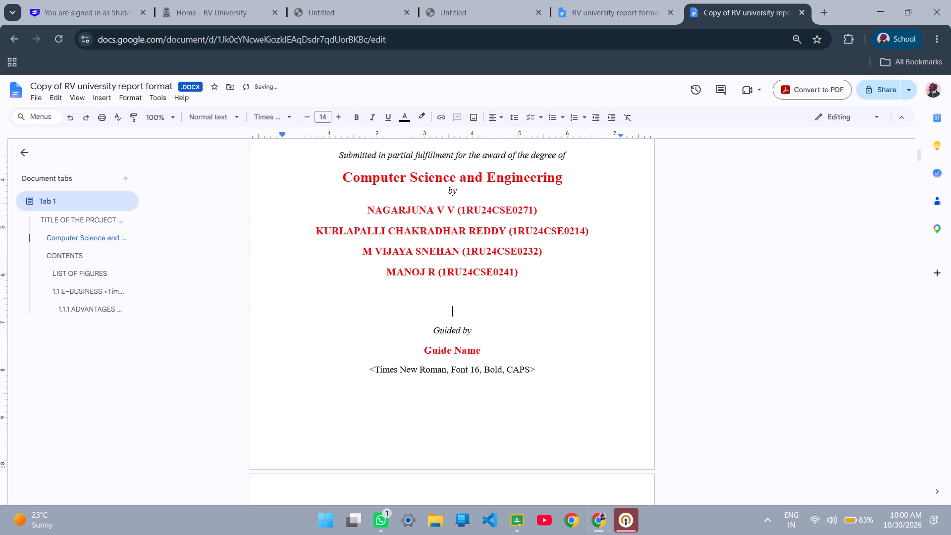
key("BackSpace")
key("BackSpace")
key("BackSpace")
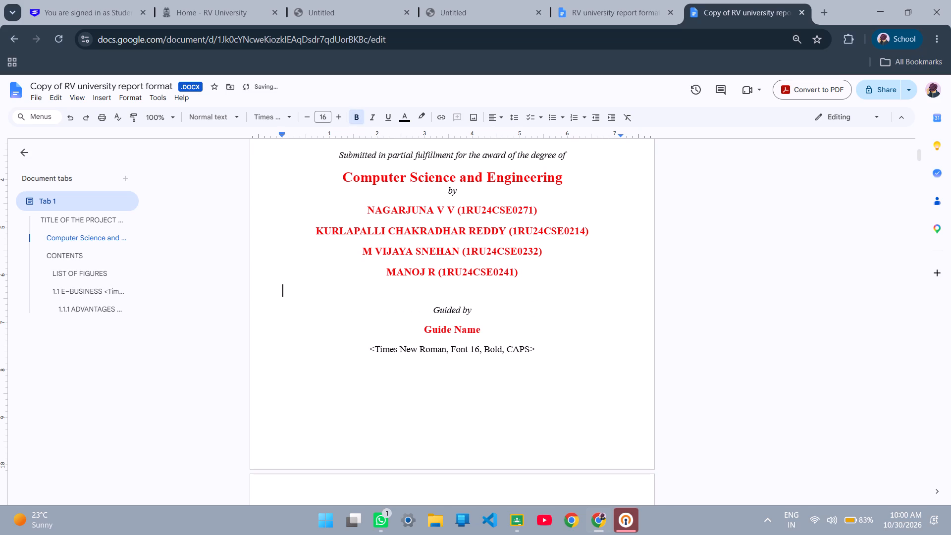
key("BackSpace")
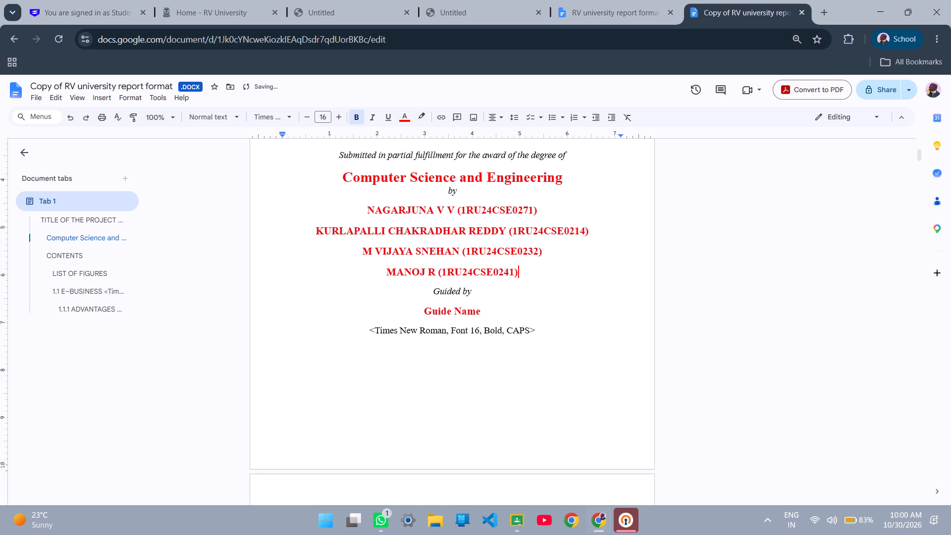
Add a line break after the "Computer Science and Engineering" degree name and another after "by" to space out the cover text.
scroll(431, 357, "up", 2)
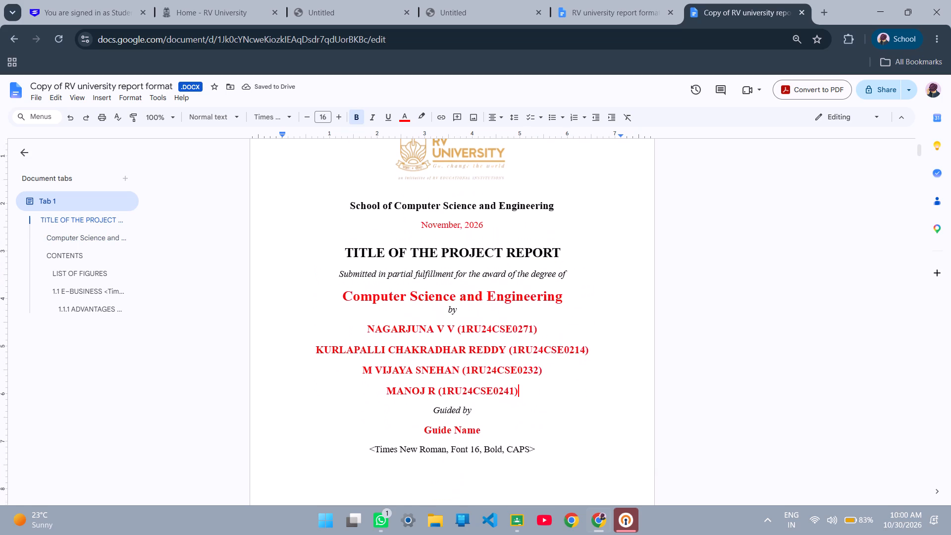
scroll(431, 357, "up", 1)
scroll(431, 357, "down", 1)
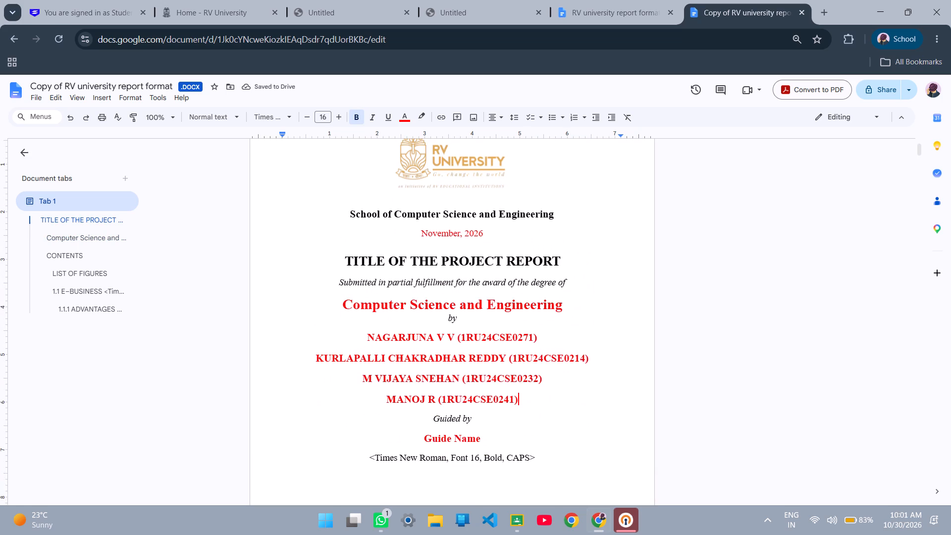
scroll(431, 357, "down", 1)
scroll(431, 357, "up", 1)
left_click(582, 336)
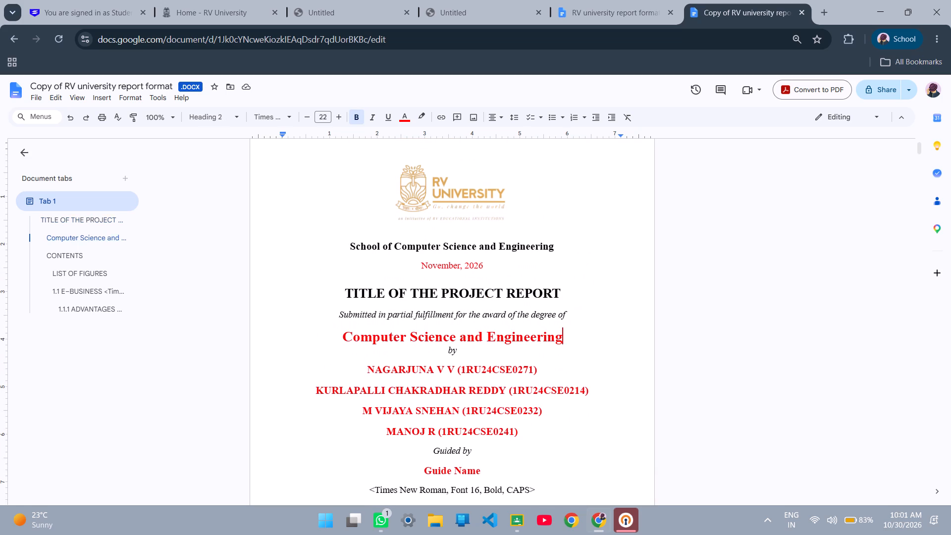
key("Return")
left_click(570, 384)
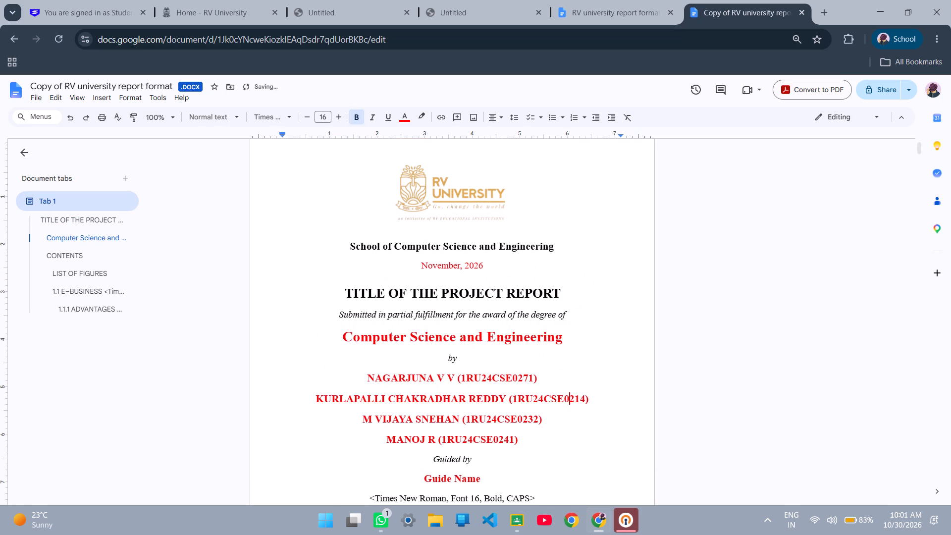
left_click(515, 357)
key("Return")
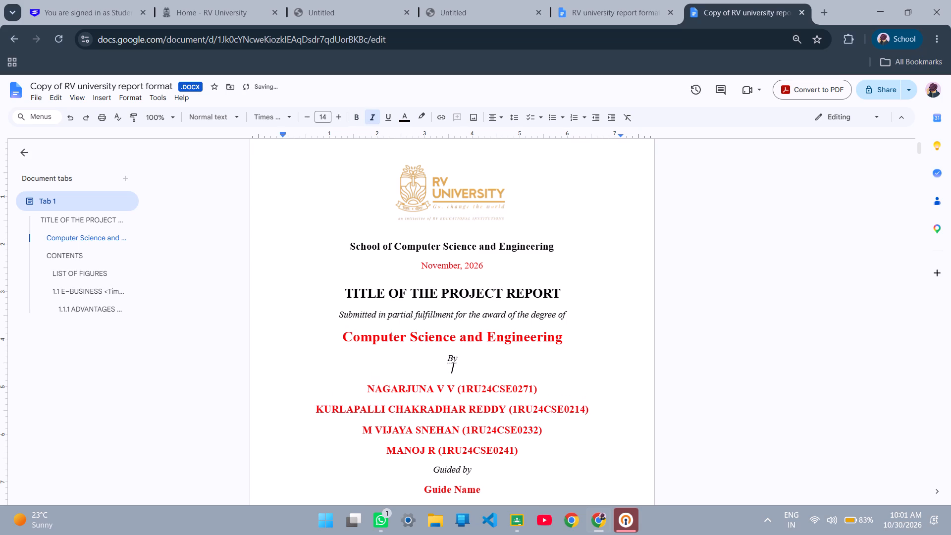
Change the capital B of "By" under the degree name to lowercase so it reads "by".
left_click(454, 354)
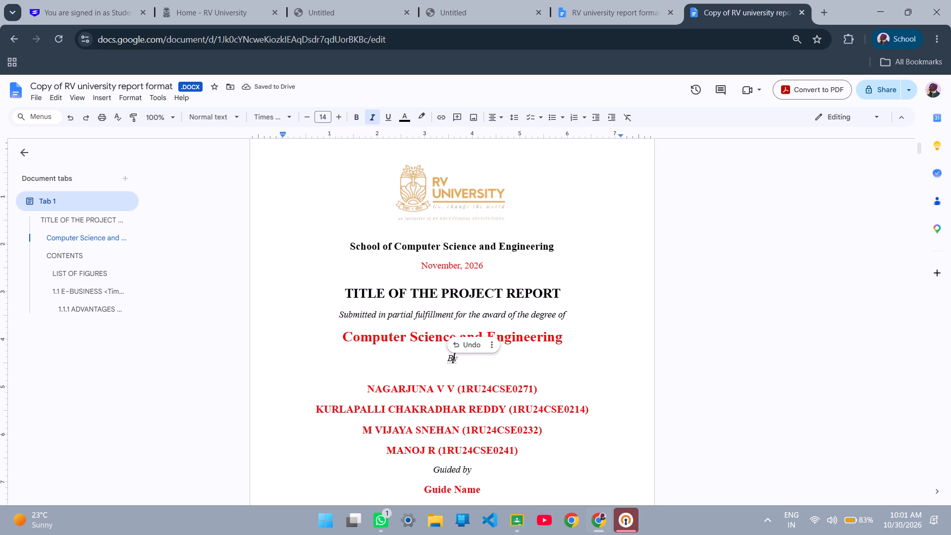
key("BackSpace")
key("b")
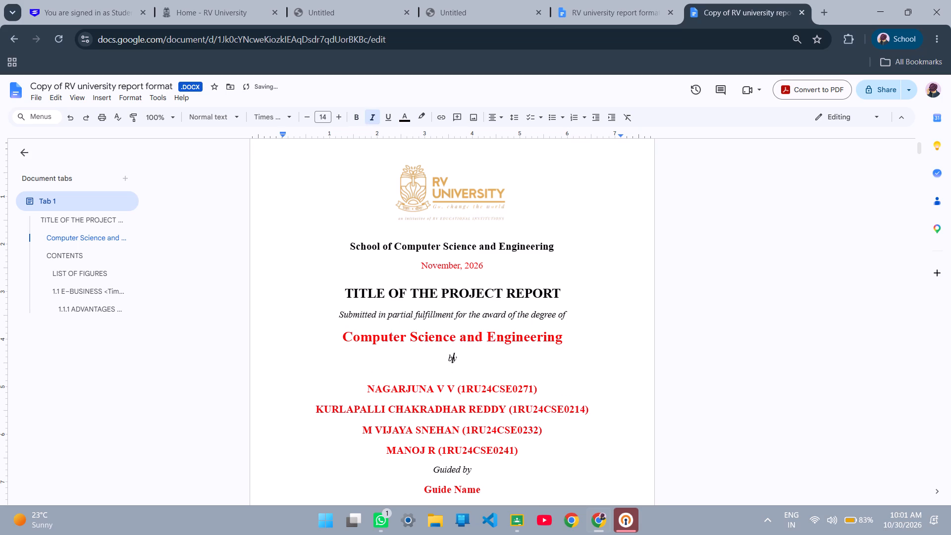
scroll(508, 409, "down", 1)
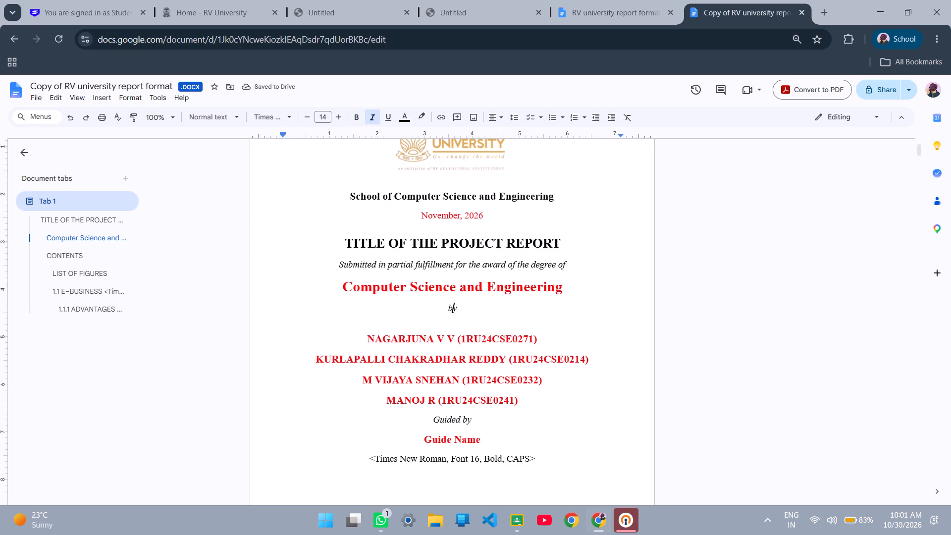
Add an empty line below the last candidate and another below "Guided by" on the cover page.
scroll(472, 334, "down", 2)
left_click(537, 262)
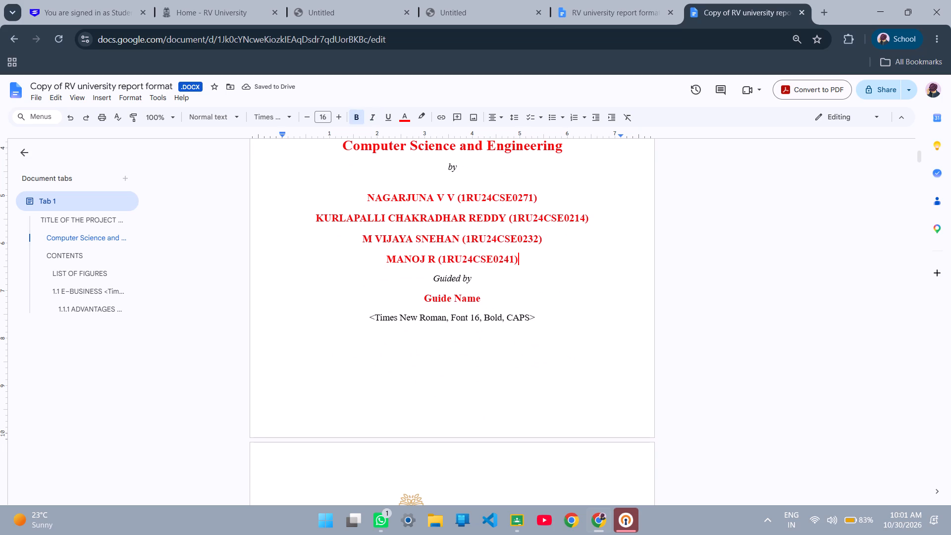
key("Return")
left_click(495, 300)
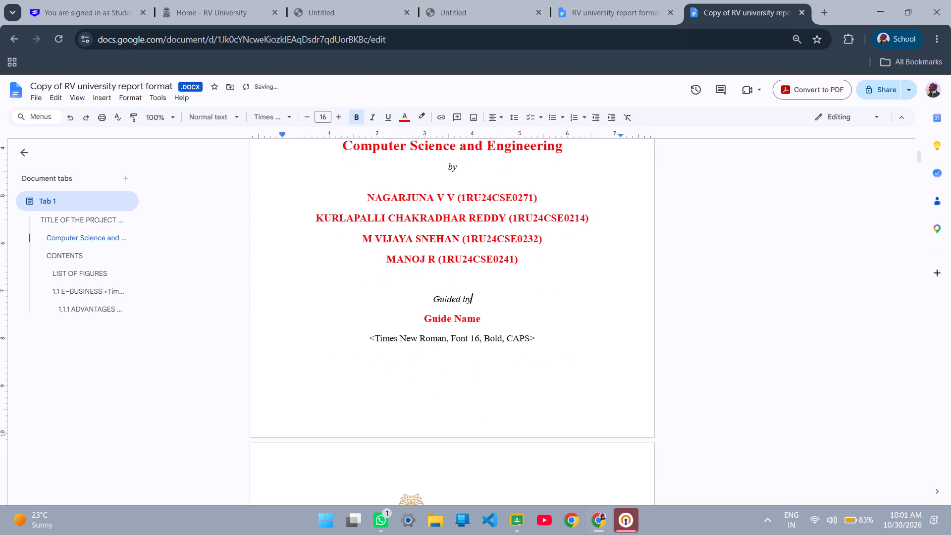
key("Return")
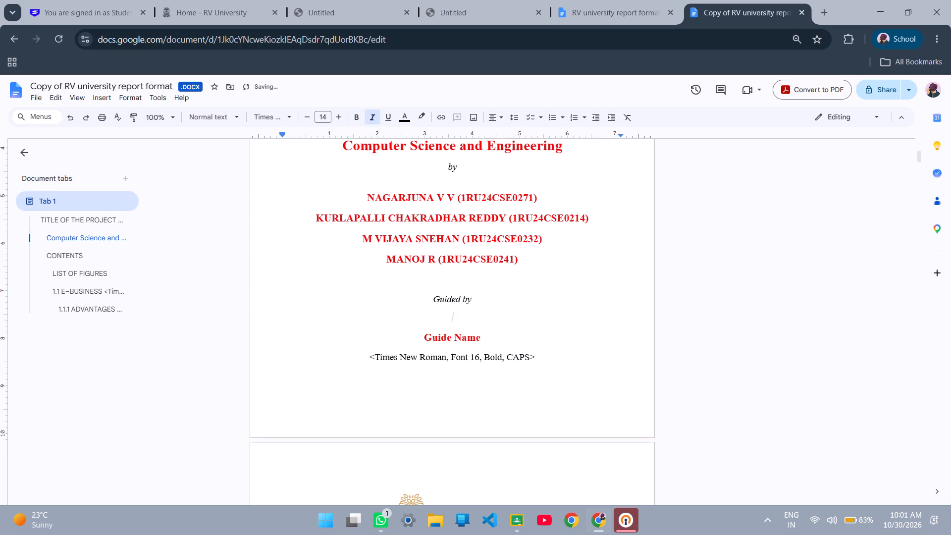
Delete the "Guide Name" placeholder text under "Guided by".
left_click(489, 341)
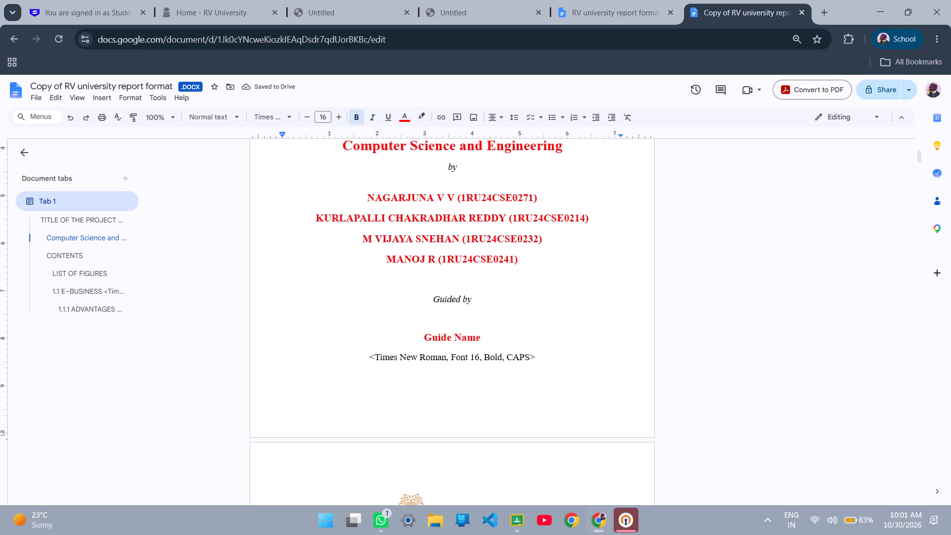
key("BackSpace")
key("BackSpace")
key("BackSpace")
key("BackSpace")
key("BackSpace")
key("BackSpace")
key("BackSpace")
key("BackSpace")
key("BackSpace")
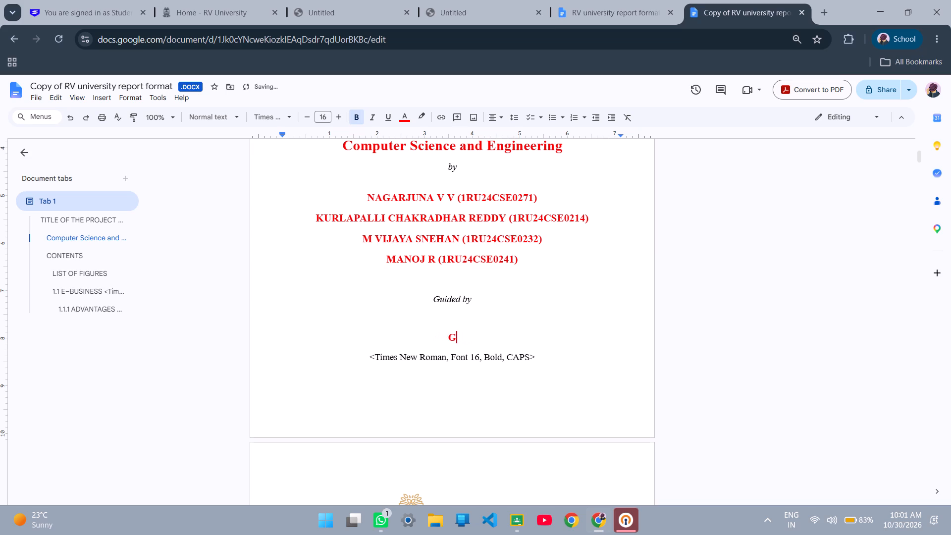
key("BackSpace")
key("shift+k")
key("BackSpace")
Copy the professor's name from the NLP CS3250 4C course header in Google Classroom and paste it under "Guided by" in the report.
left_click(511, 528)
left_click(11, 38)
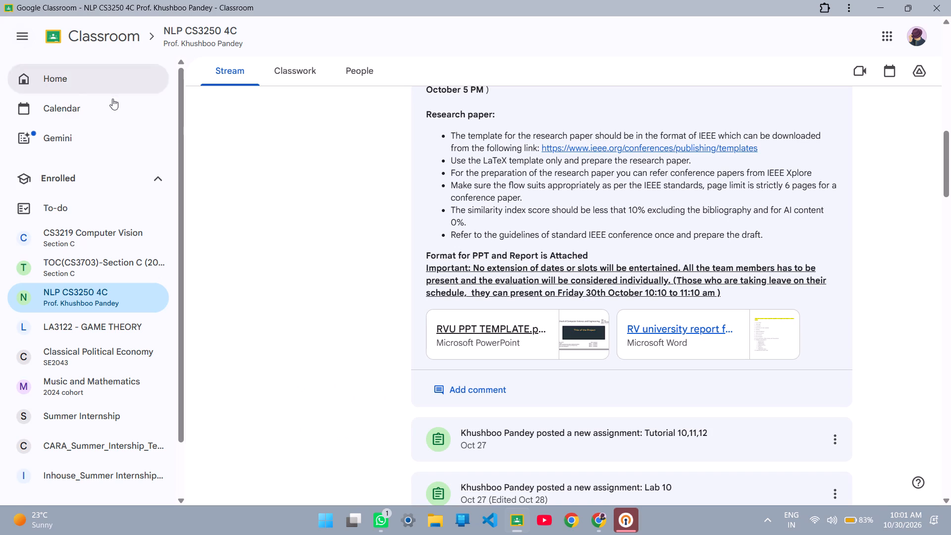
left_click_drag(250, 46, 165, 48)
key("ctrl+c")
key("alt+Tab")
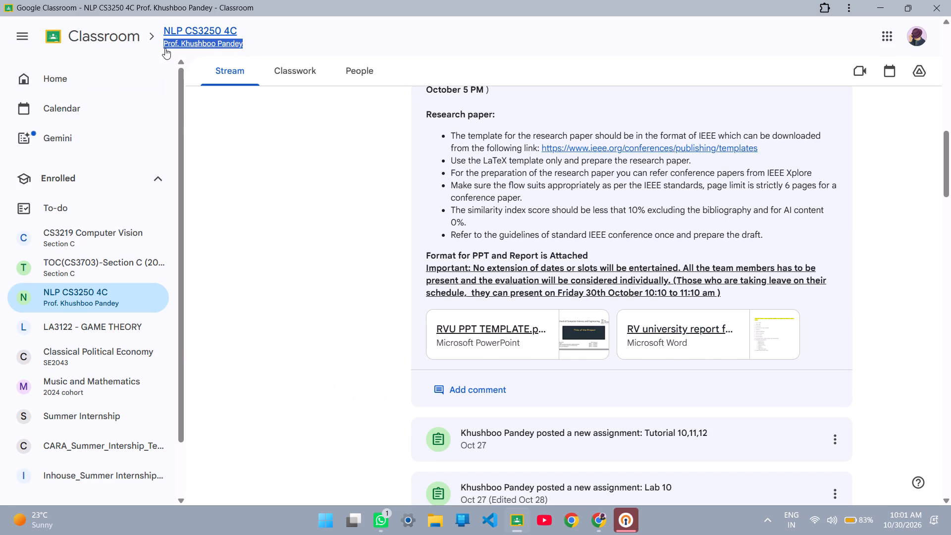
key("ctrl+v")
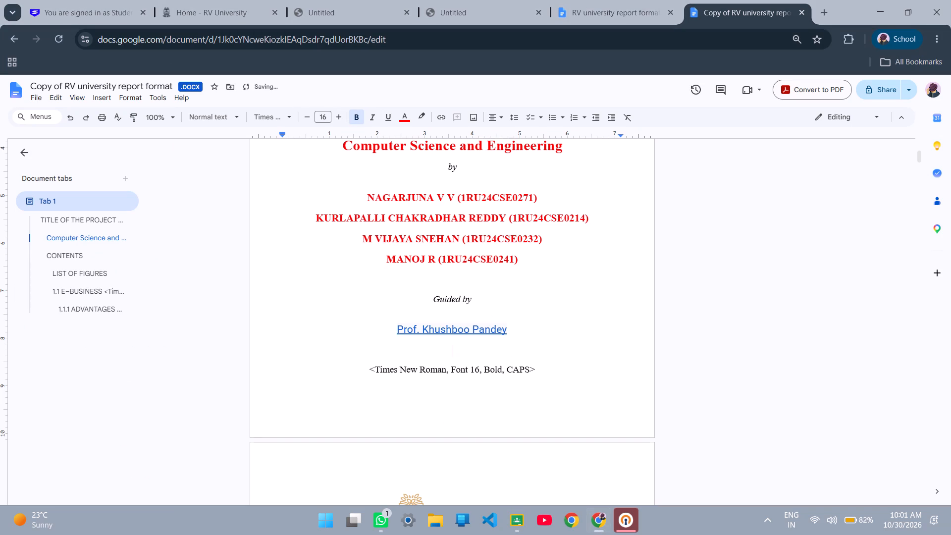
Remove the hyperlink from the pasted guide name.
left_click(464, 327)
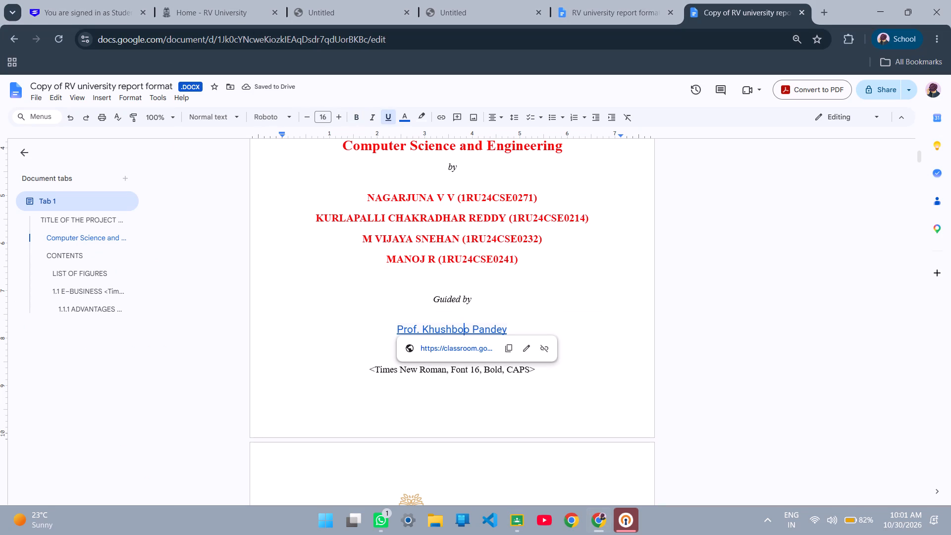
left_click(547, 349)
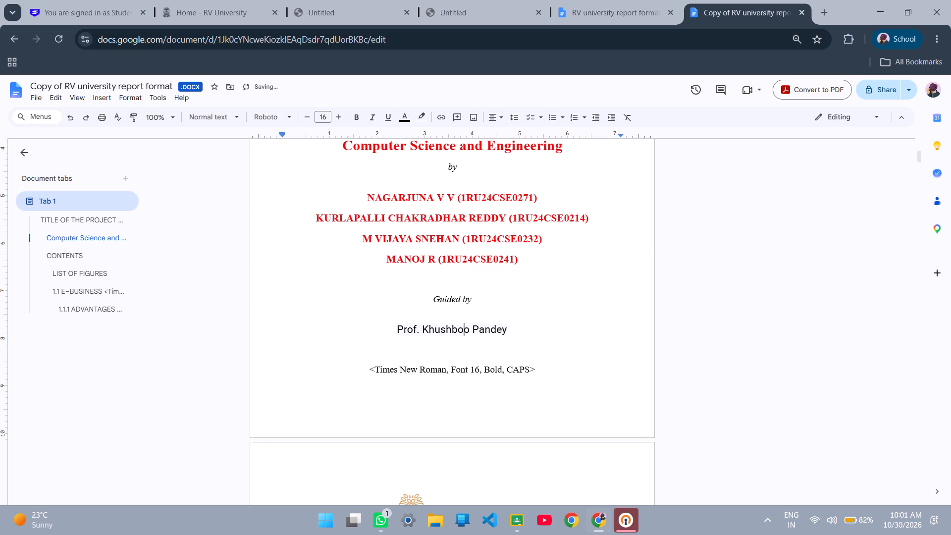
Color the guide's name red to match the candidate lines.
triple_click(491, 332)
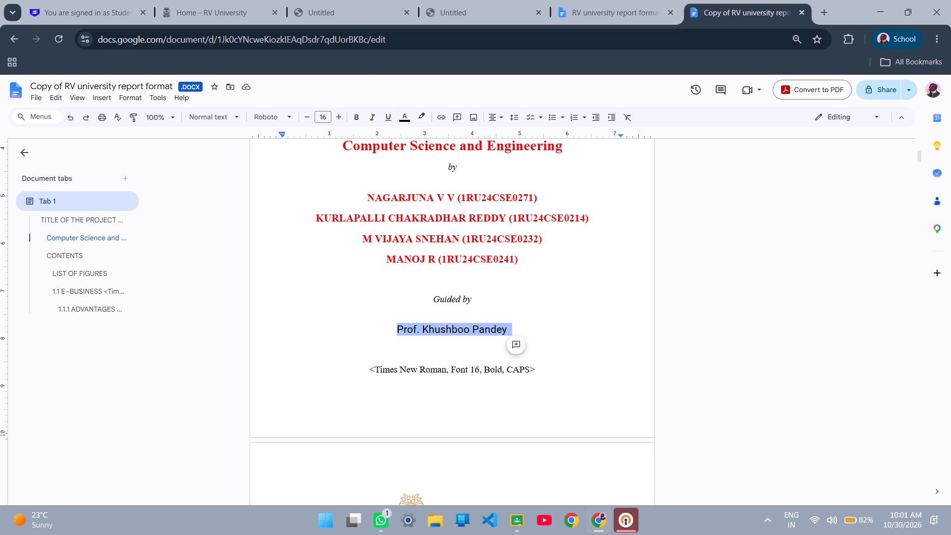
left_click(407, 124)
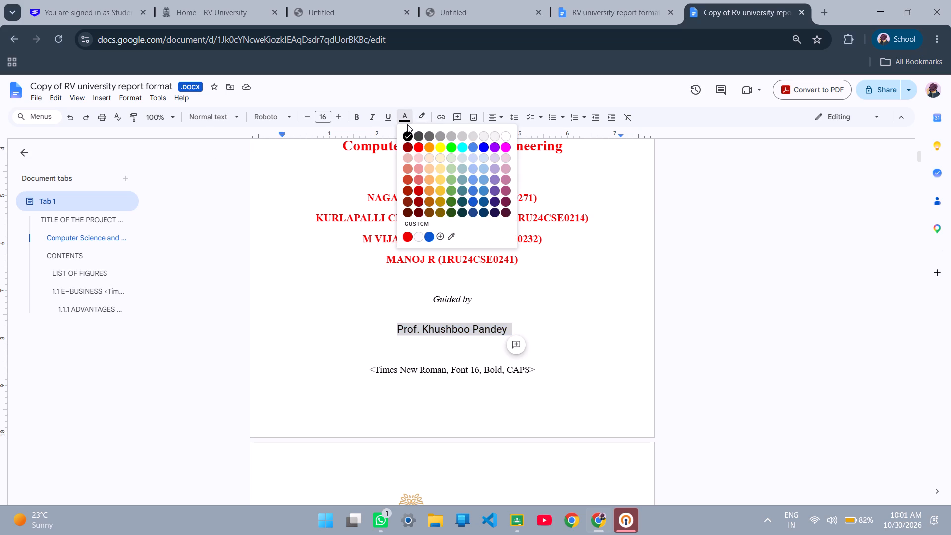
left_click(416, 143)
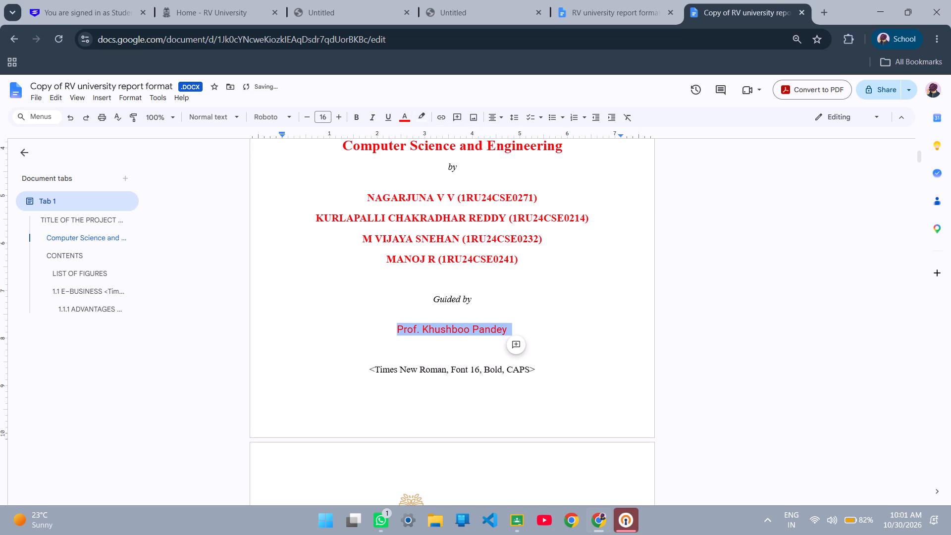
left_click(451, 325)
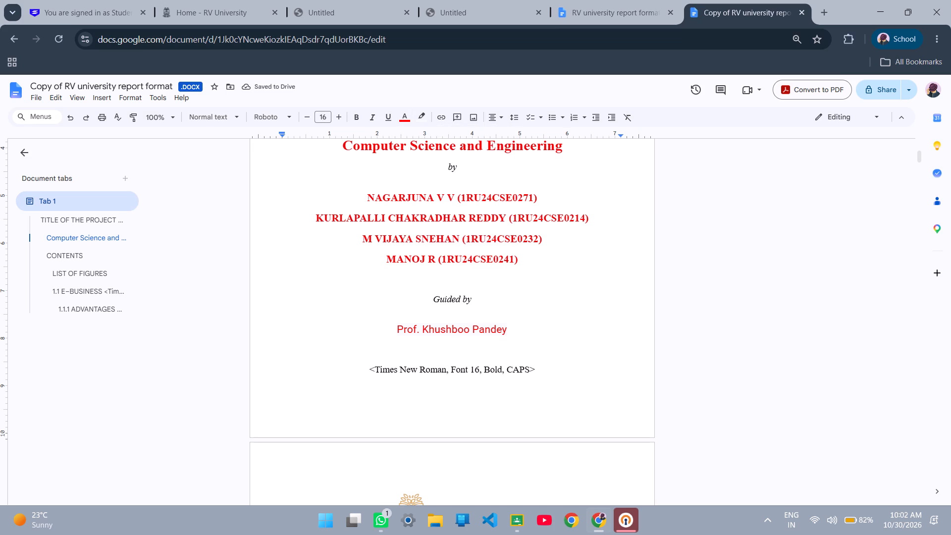
Format the guide's name in uppercase, Times New Roman and bold.
triple_click(414, 328)
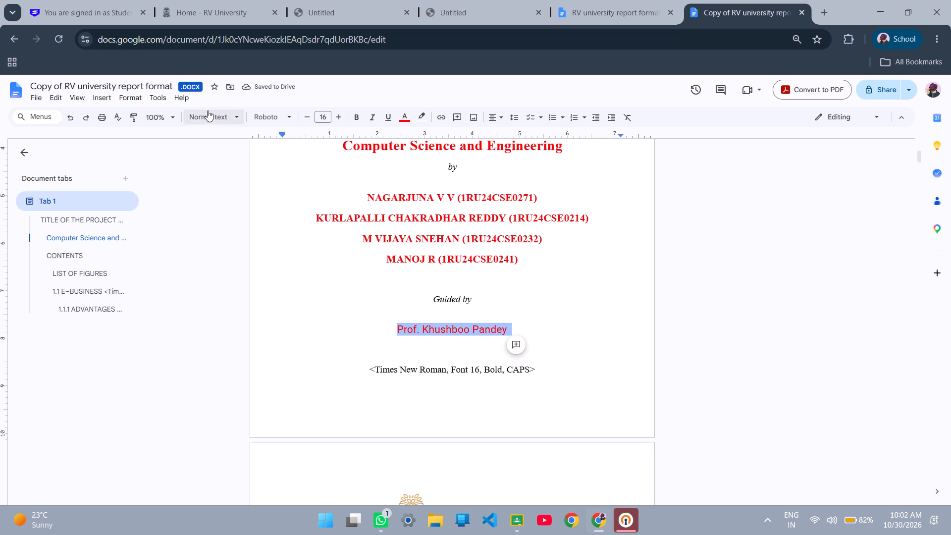
left_click(141, 96)
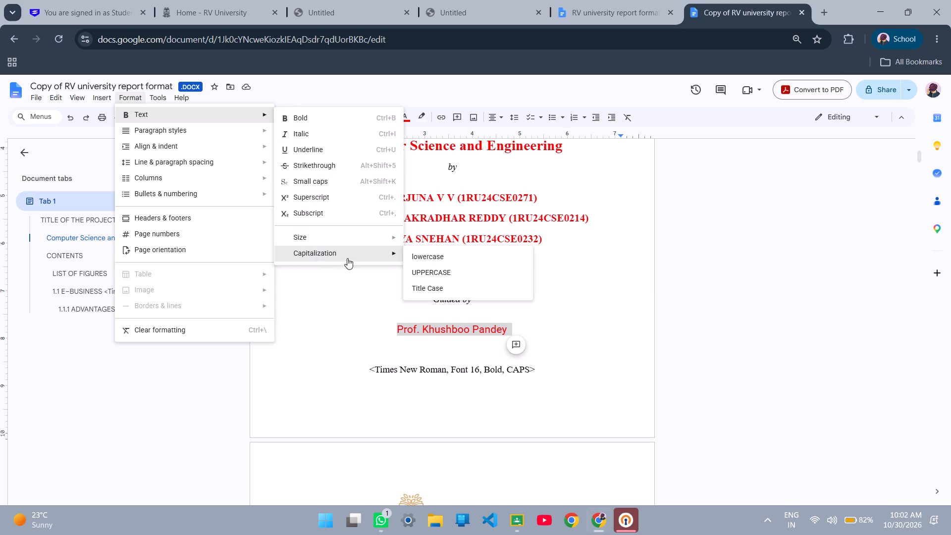
left_click(413, 272)
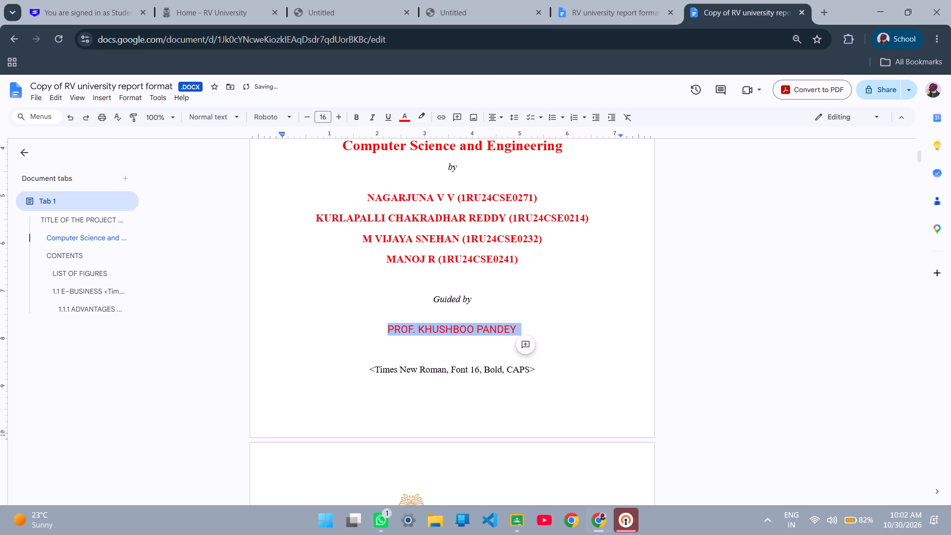
left_click(282, 118)
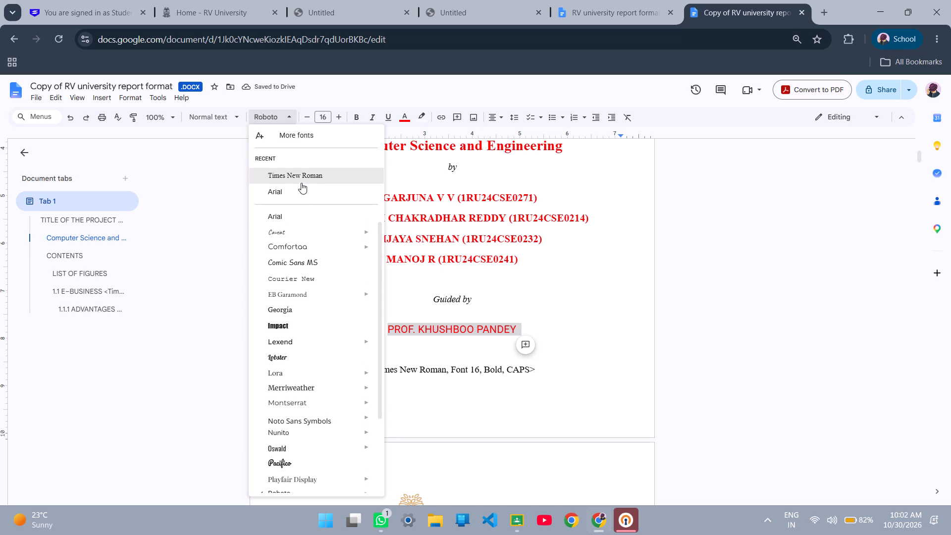
left_click(302, 177)
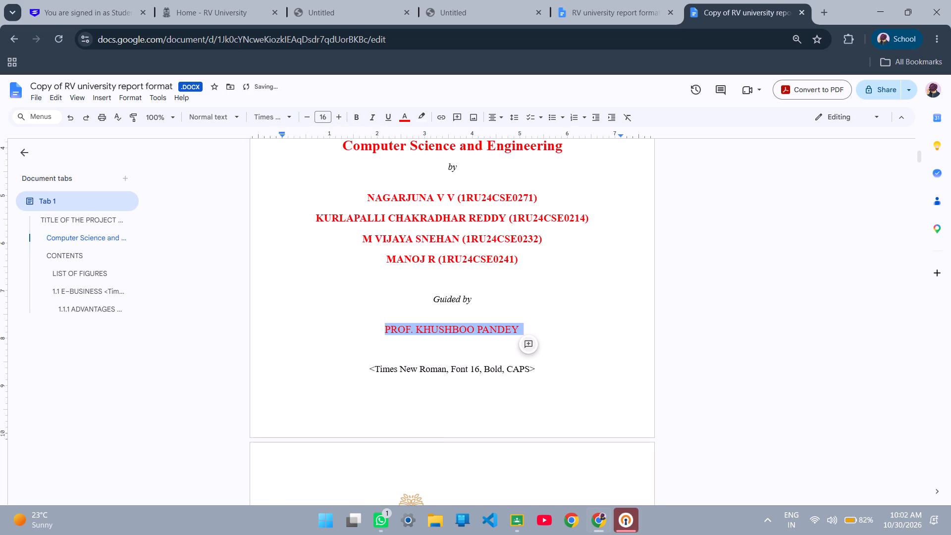
left_click(576, 331)
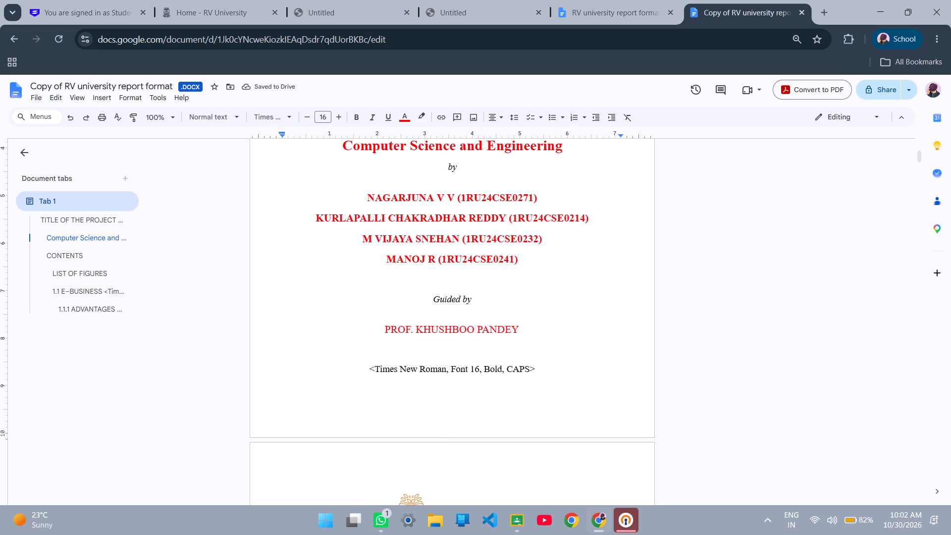
left_click(510, 327)
double_click(510, 327)
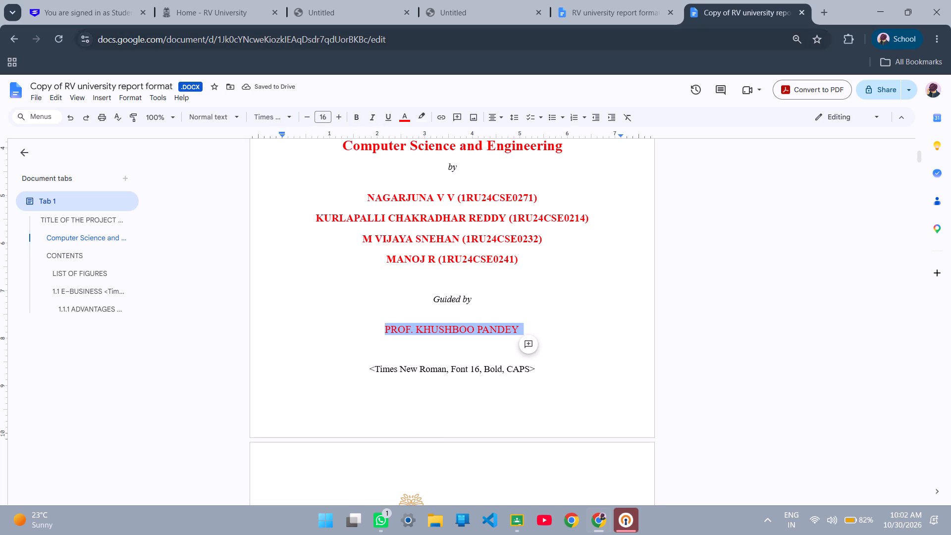
left_click(356, 118)
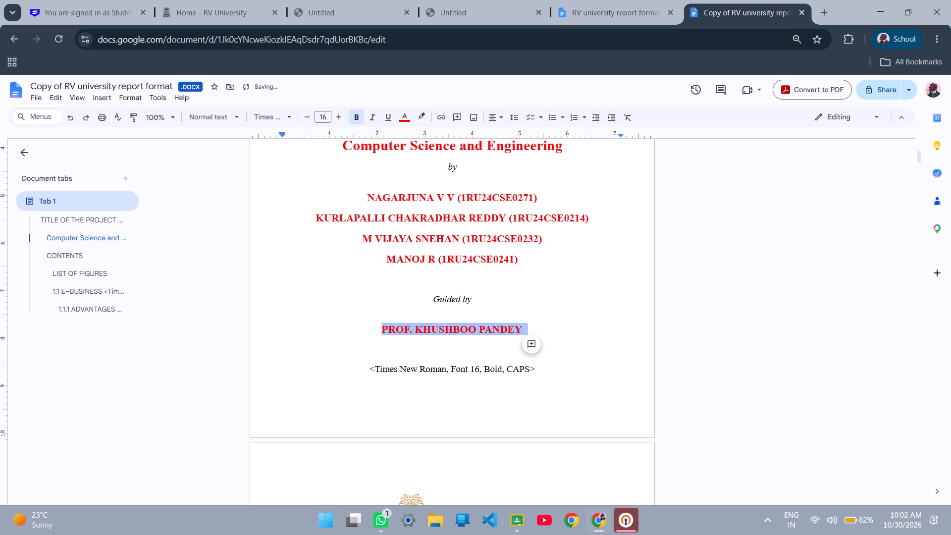
left_click(583, 315)
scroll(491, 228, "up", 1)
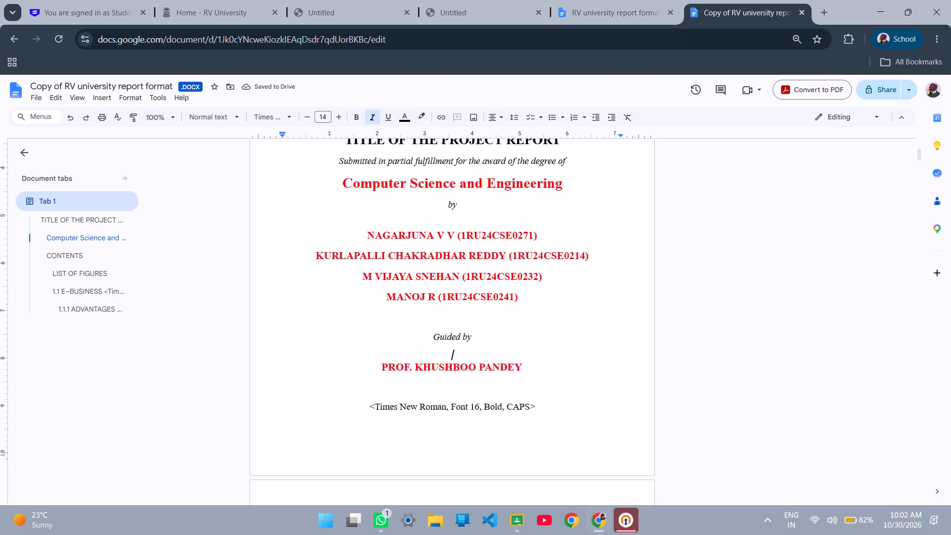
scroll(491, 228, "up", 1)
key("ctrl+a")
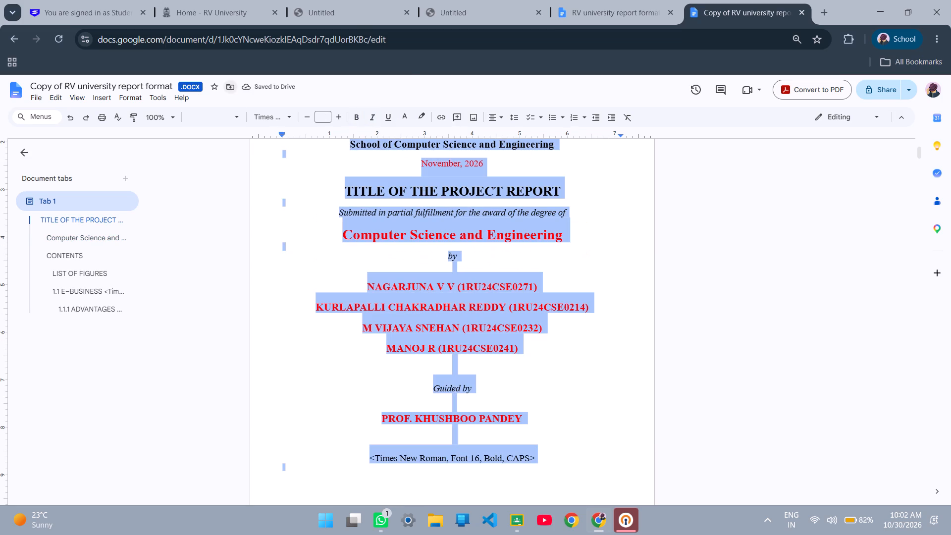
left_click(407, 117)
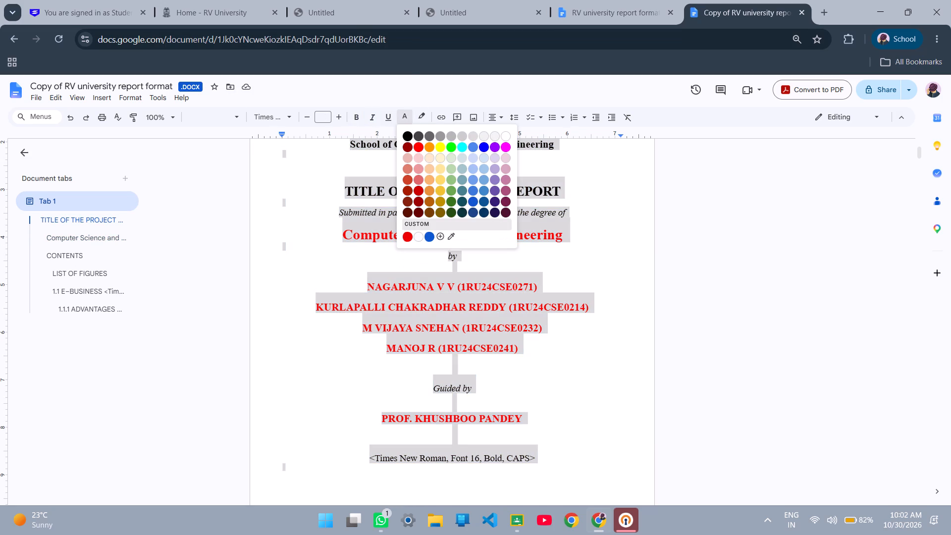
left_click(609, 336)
Set all text on the cover page to black.
scroll(609, 336, "down", 1)
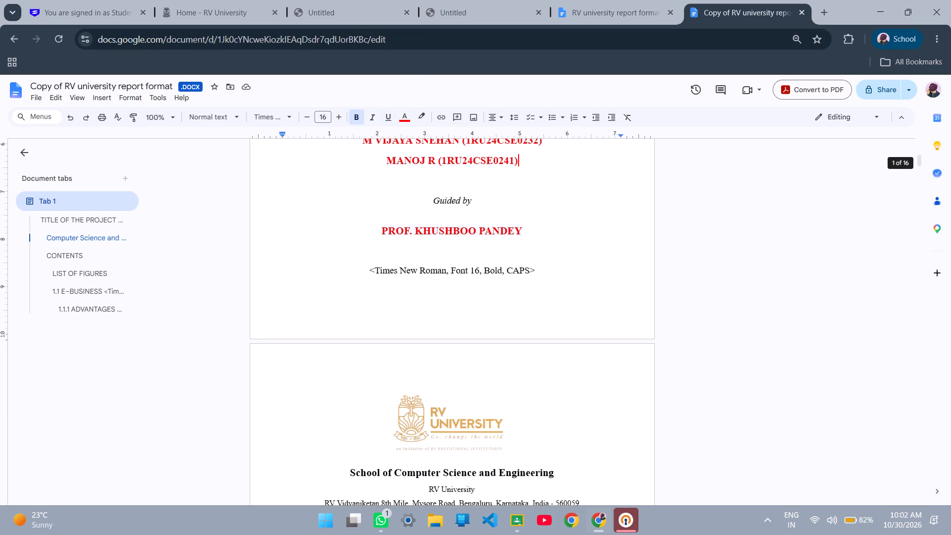
left_click_drag(440, 304, 388, 84)
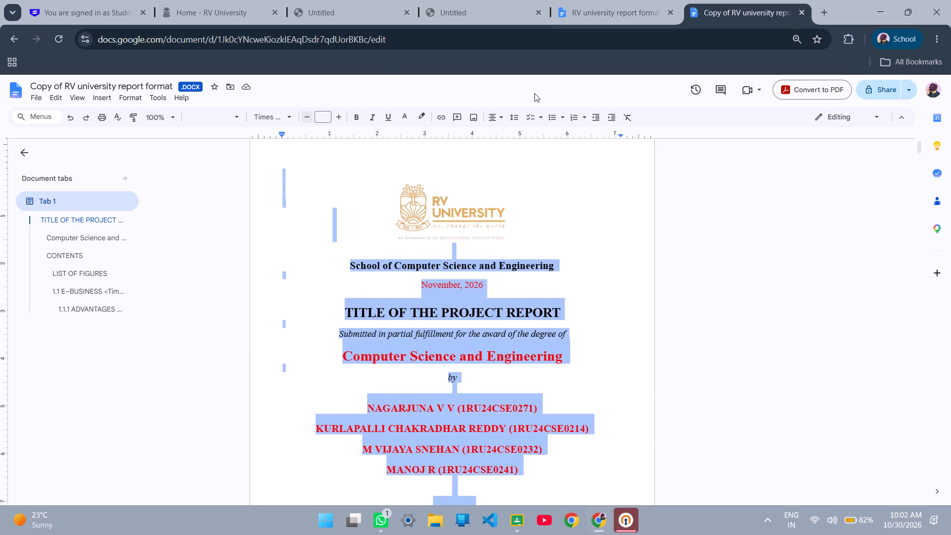
left_click(405, 115)
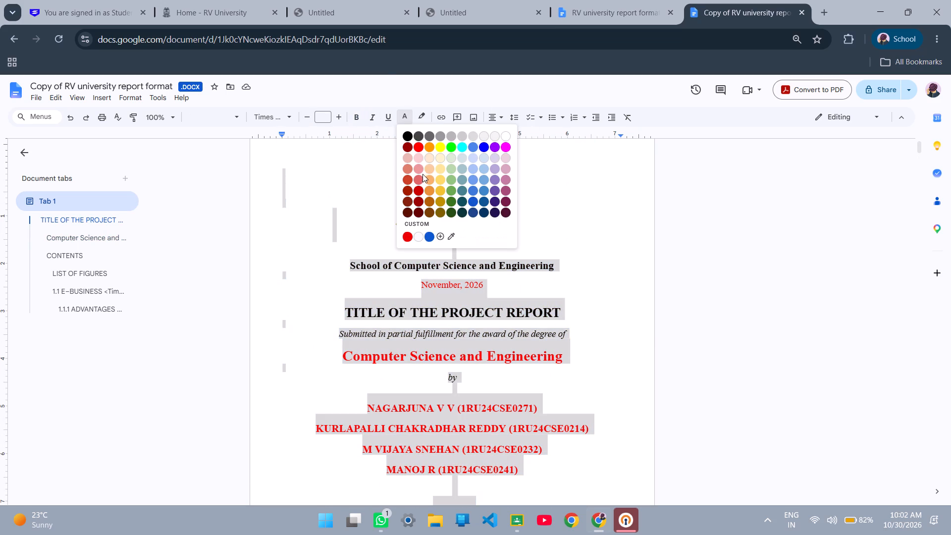
left_click(409, 136)
left_click(591, 351)
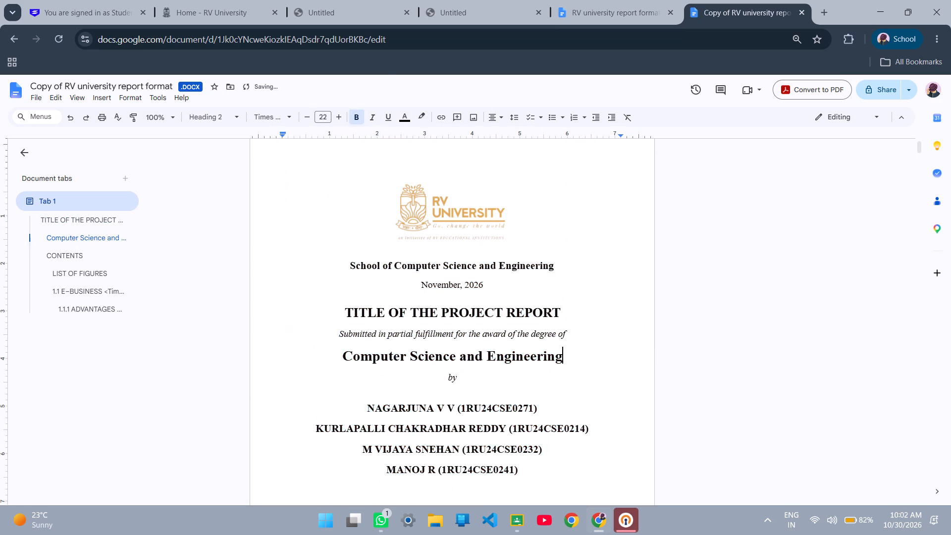
Delete the "<Times New Roman, Font 16, Bold, CAPS>" note below the guide's name along with the extra empty lines there.
scroll(591, 351, "down", 5)
scroll(591, 351, "up", 1)
left_click_drag(559, 377, 363, 369)
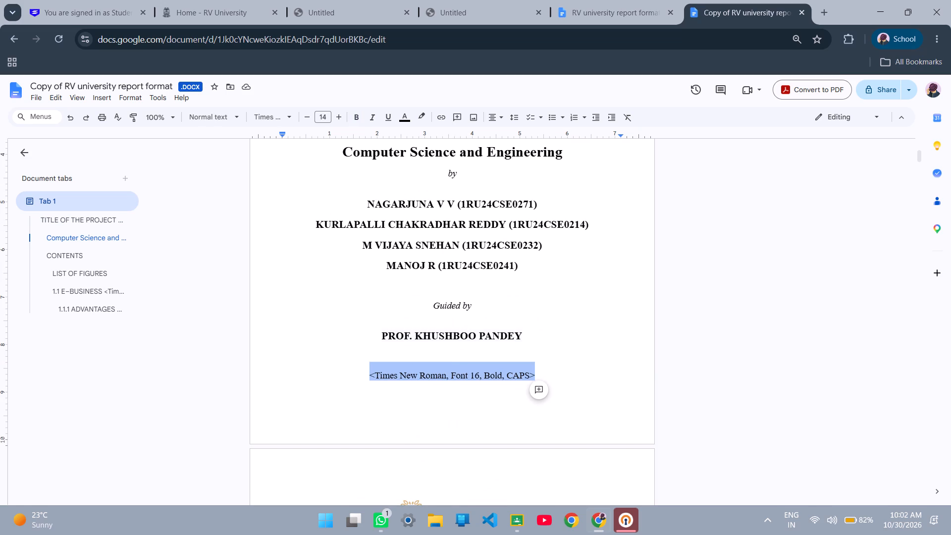
key("BackSpace")
key("BackSpace")
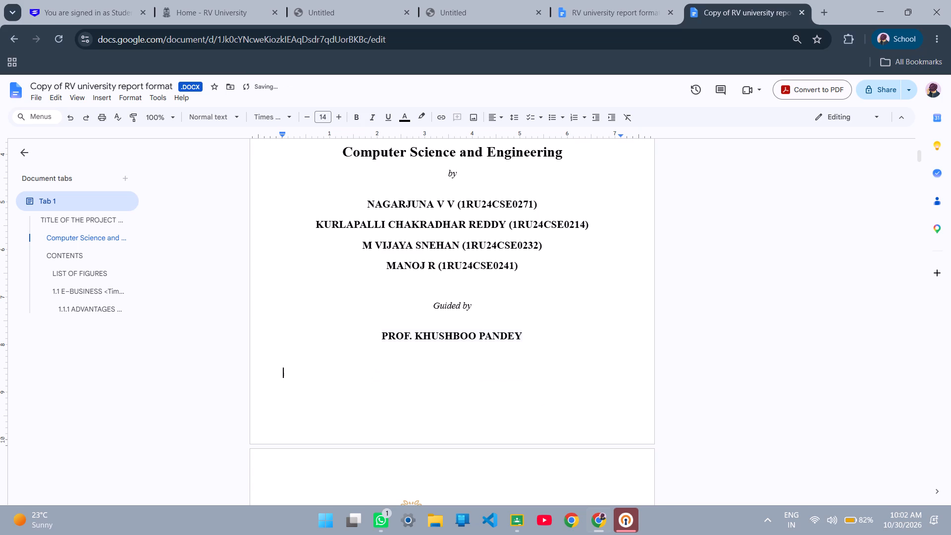
key("BackSpace")
key("BackSpace")
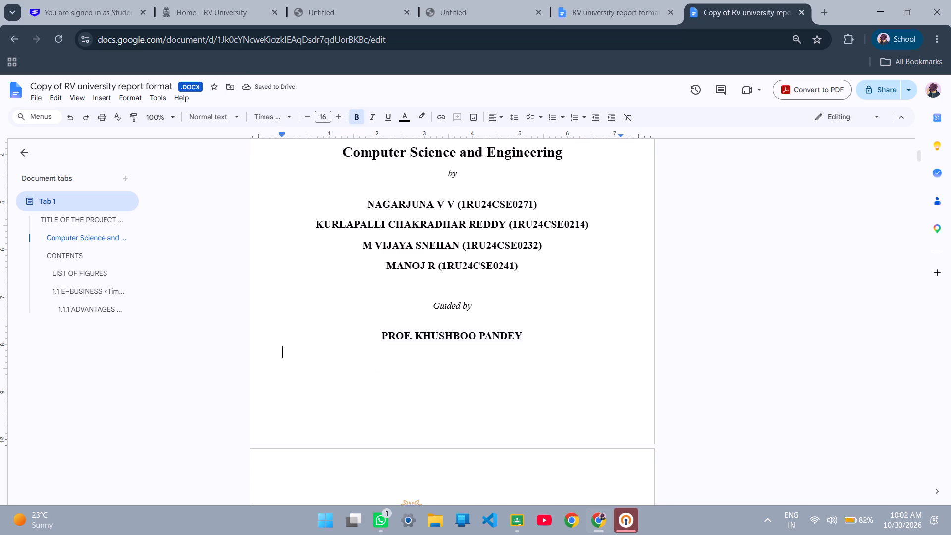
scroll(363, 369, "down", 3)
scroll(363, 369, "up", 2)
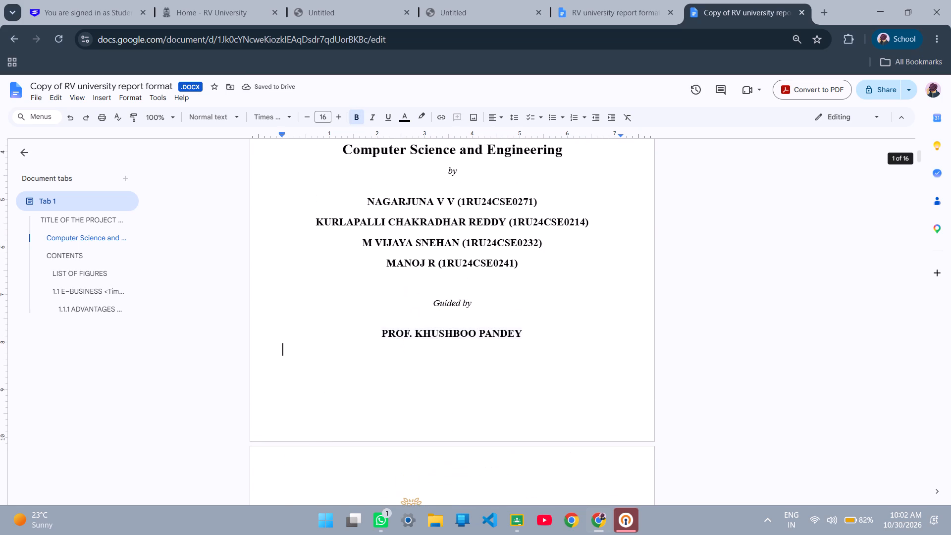
Undo the deletions below the guide's name and delete only the "<Times New Roman, Font 16, Bold, CAPS>" note, keeping the empty lines.
scroll(363, 369, "up", 3)
scroll(363, 369, "down", 4)
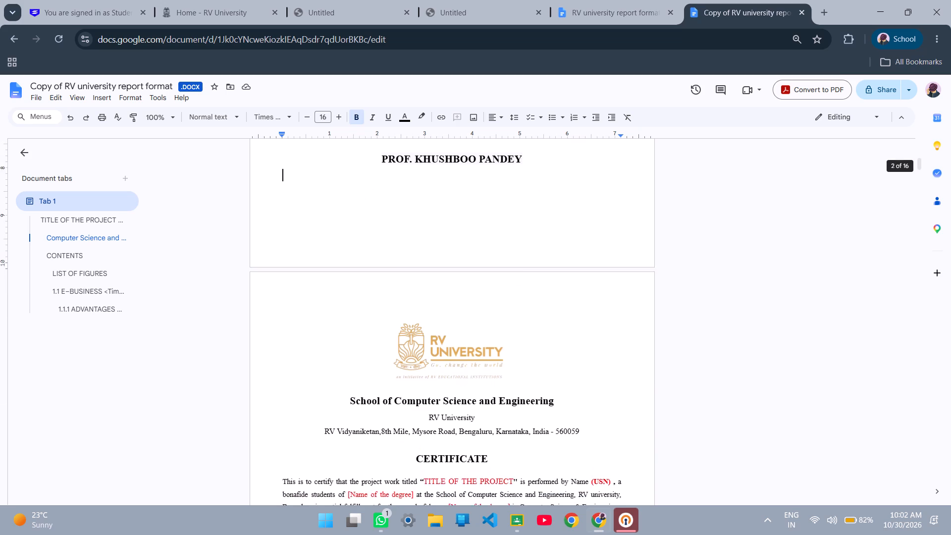
key("ctrl+z")
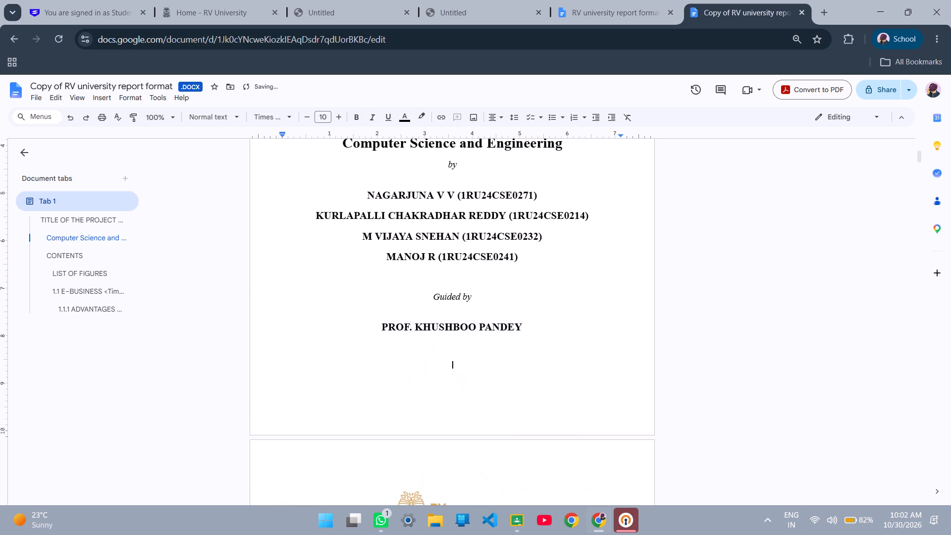
key("ctrl+z")
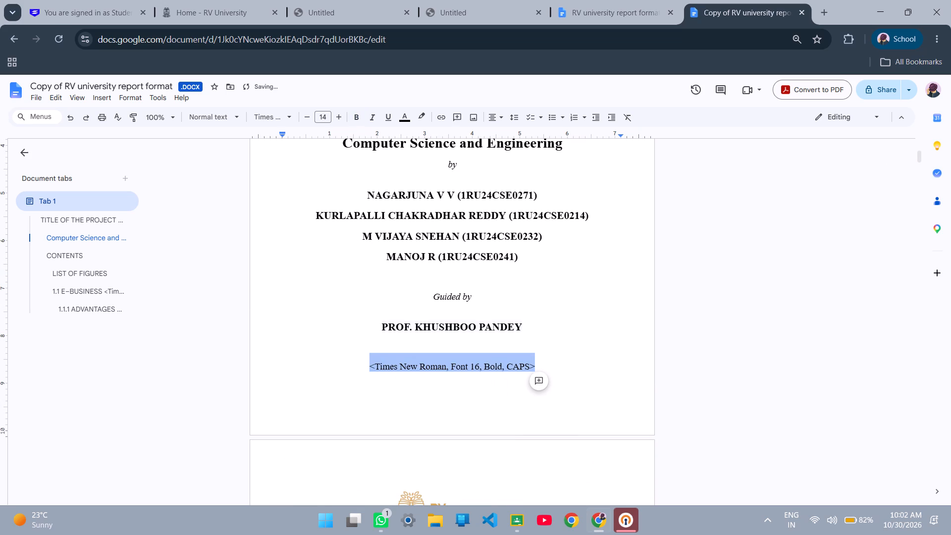
key("Delete")
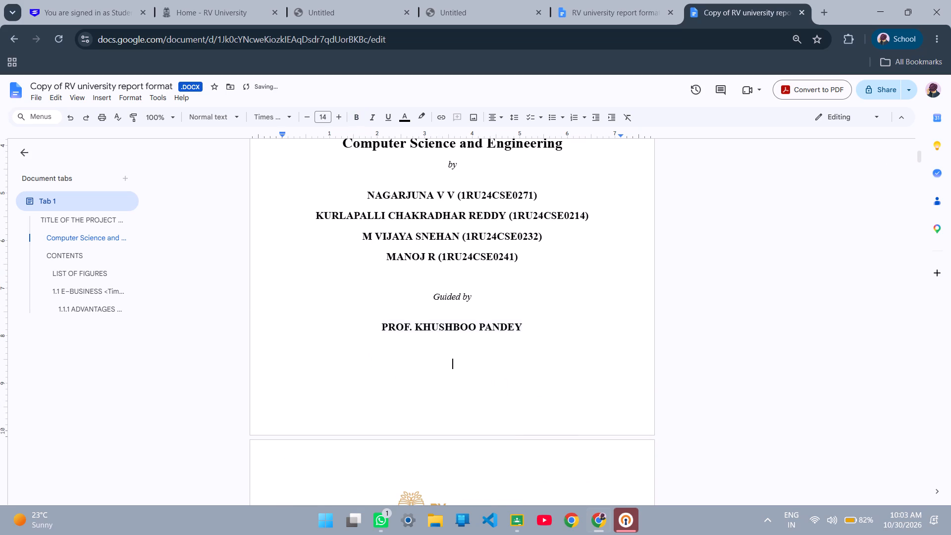
Compare the cover page layout in the original RV university report format with the cover page of the copy.
left_click(609, 1)
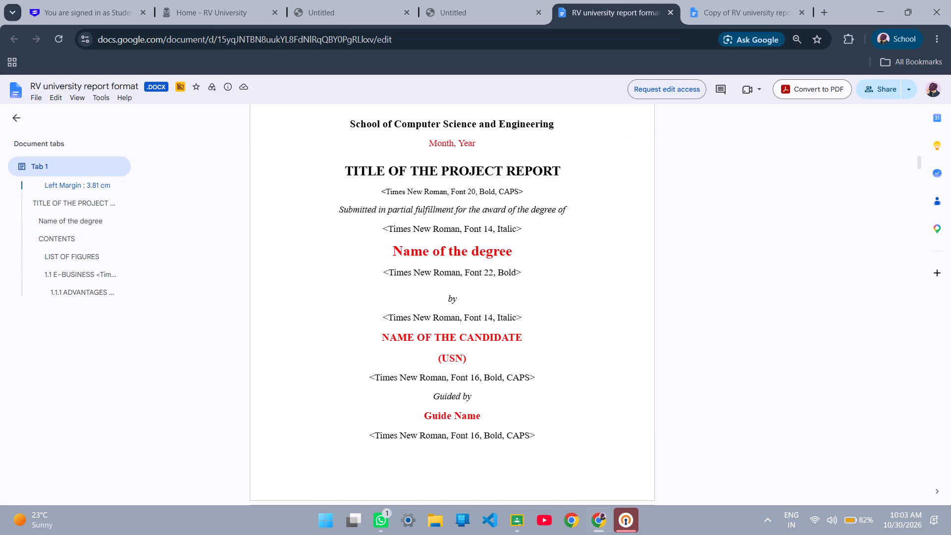
scroll(475, 357, "down", 2)
scroll(475, 357, "up", 1)
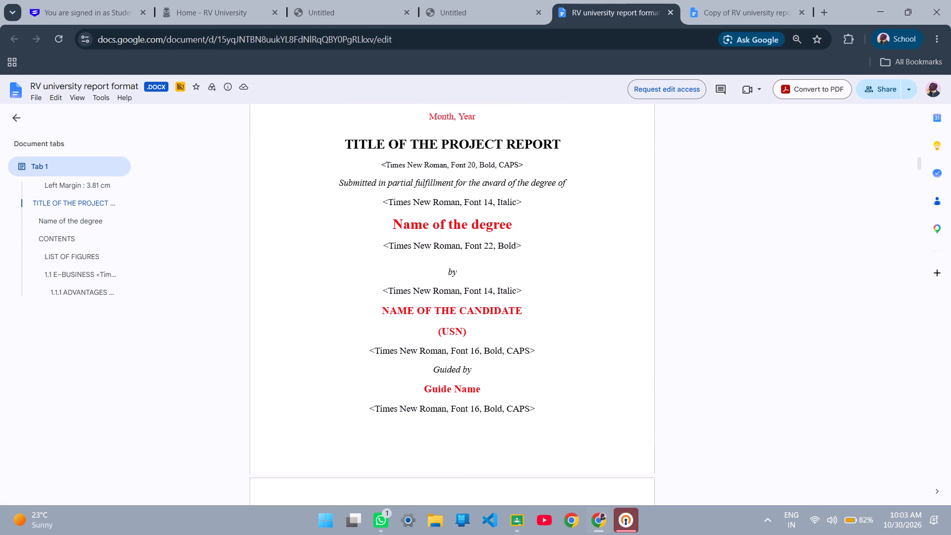
scroll(475, 357, "up", 2)
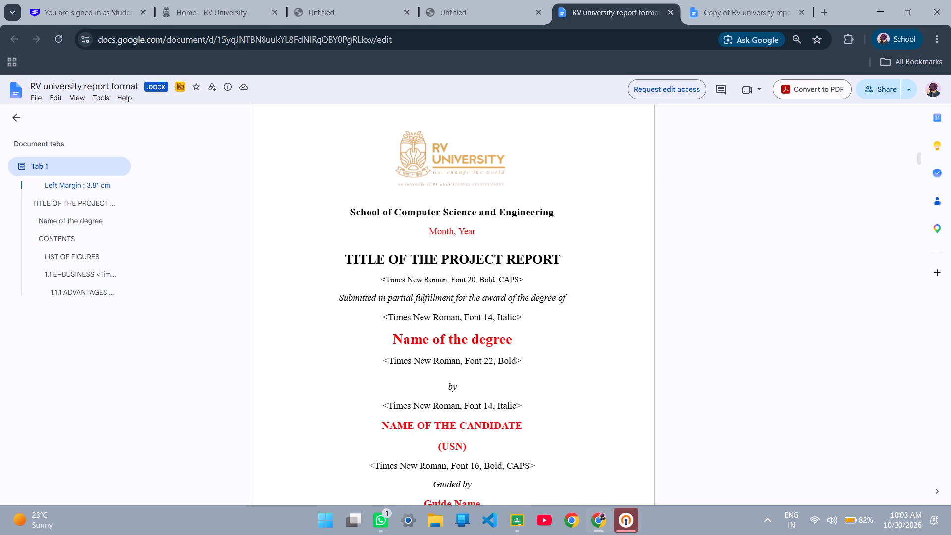
scroll(472, 367, "down", 1)
left_click(780, 0)
scroll(494, 382, "up", 1)
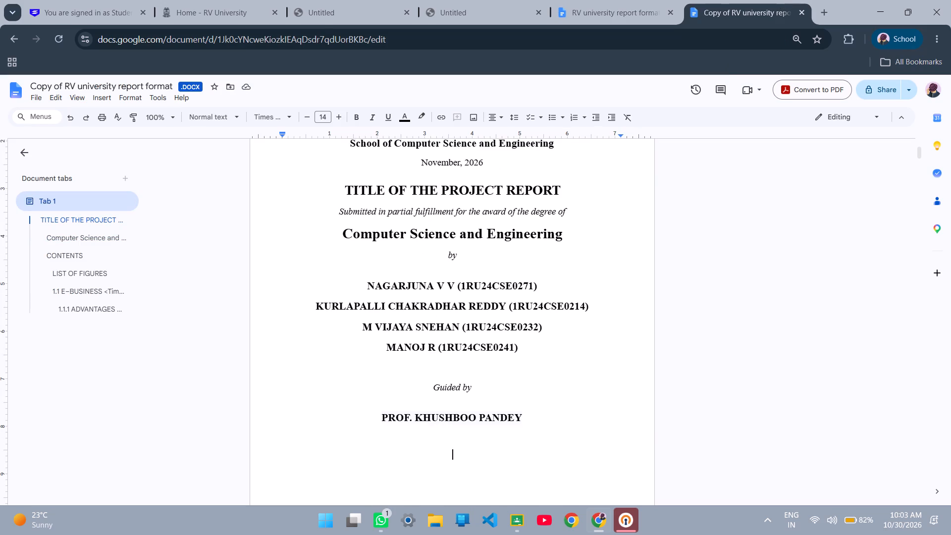
scroll(494, 382, "up", 2)
scroll(494, 382, "down", 2)
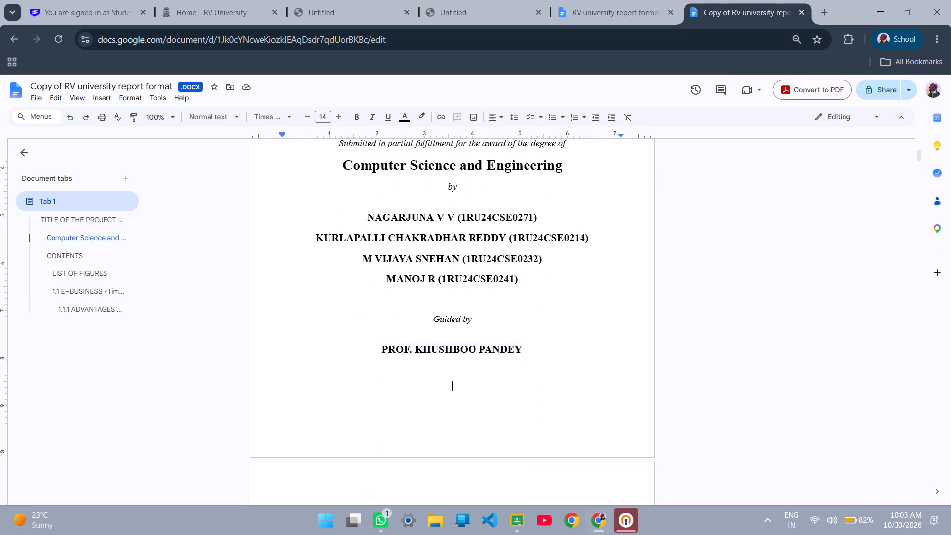
scroll(494, 382, "down", 3)
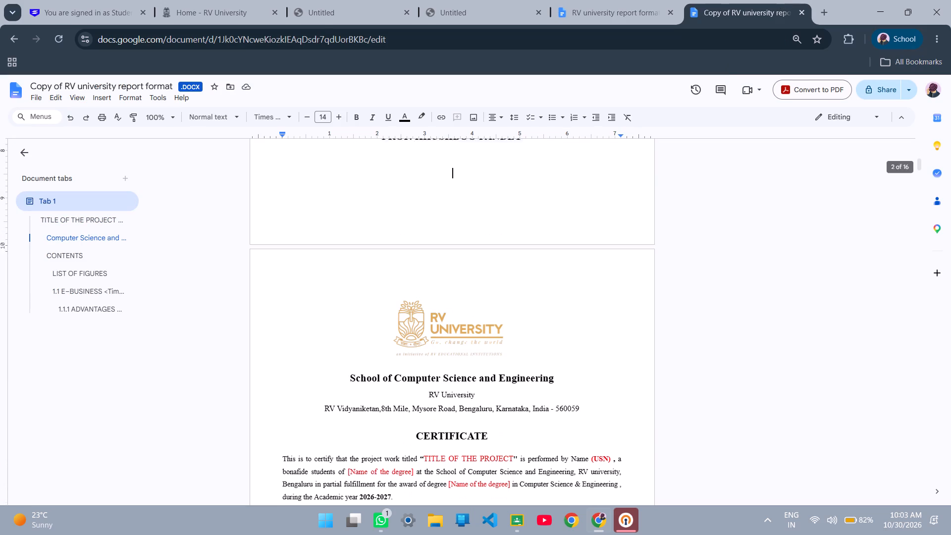